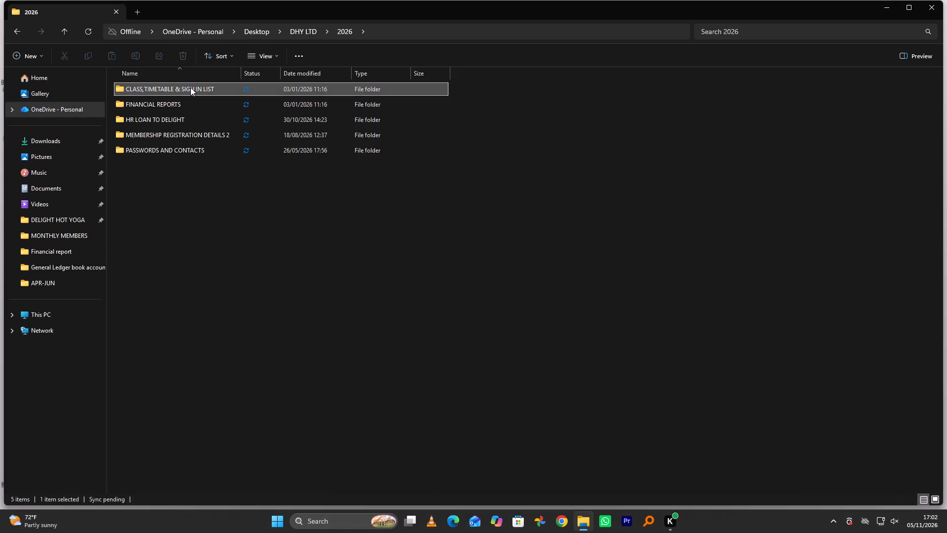
Open the Teachers classes May 2025 workbook from the Teacher classes folder, under 2025, APR-JUN.
double_click(177, 119)
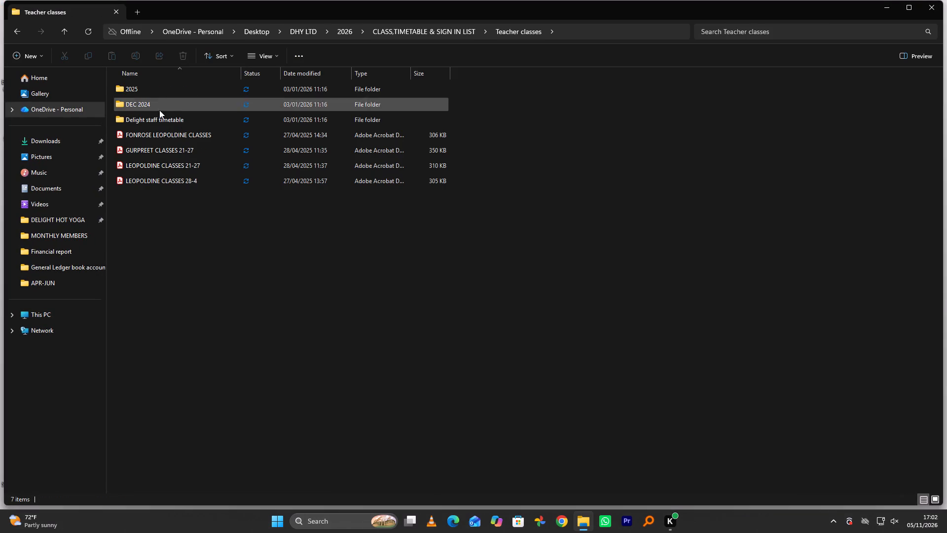
double_click(157, 90)
click(157, 101)
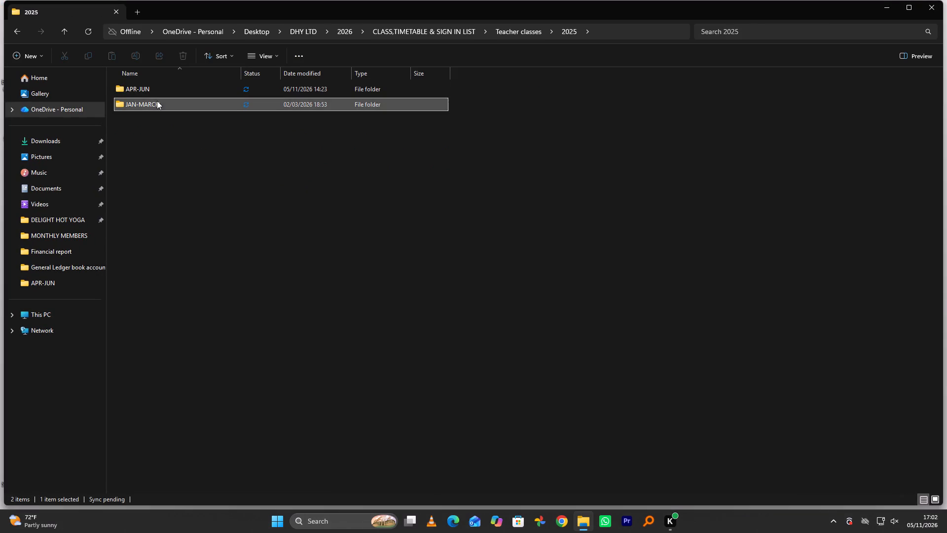
double_click(159, 84)
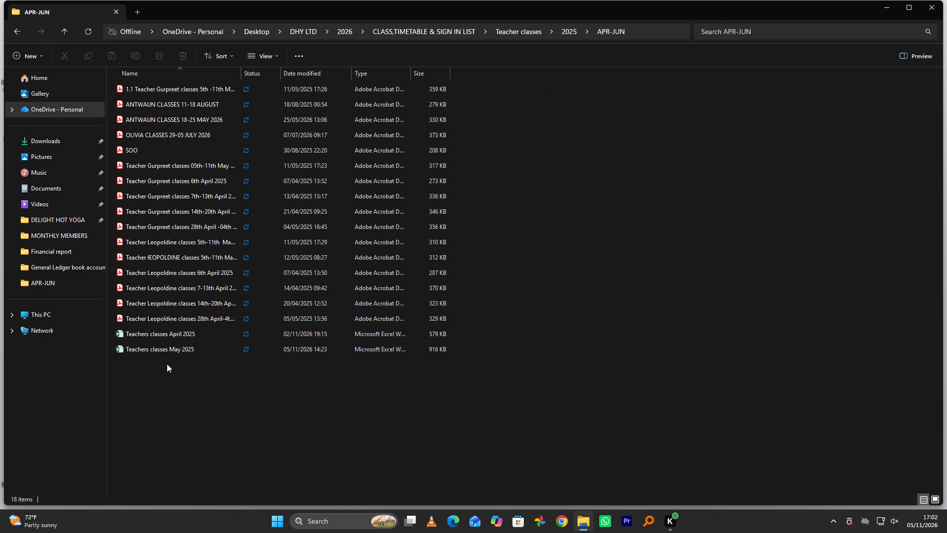
double_click(182, 348)
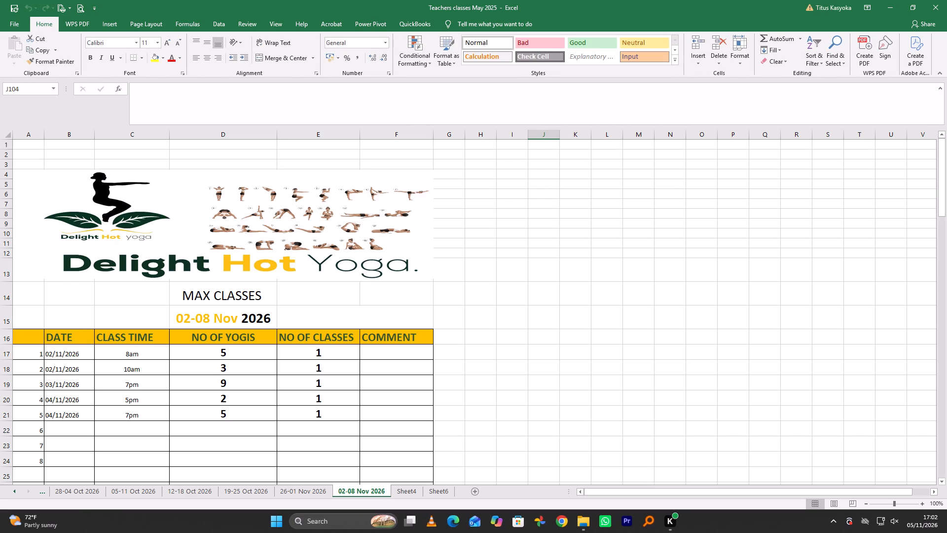
Review the Max, Antwaun and Eva class tables on the 02-08 Nov 2026 sheet for the classes already logged.
scroll(178, 354, down, 8)
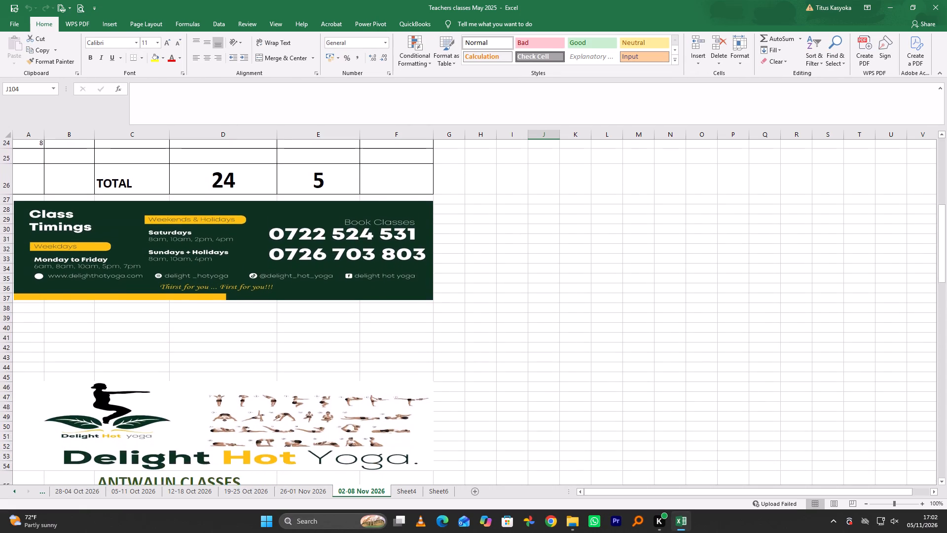
scroll(178, 358, down, 10)
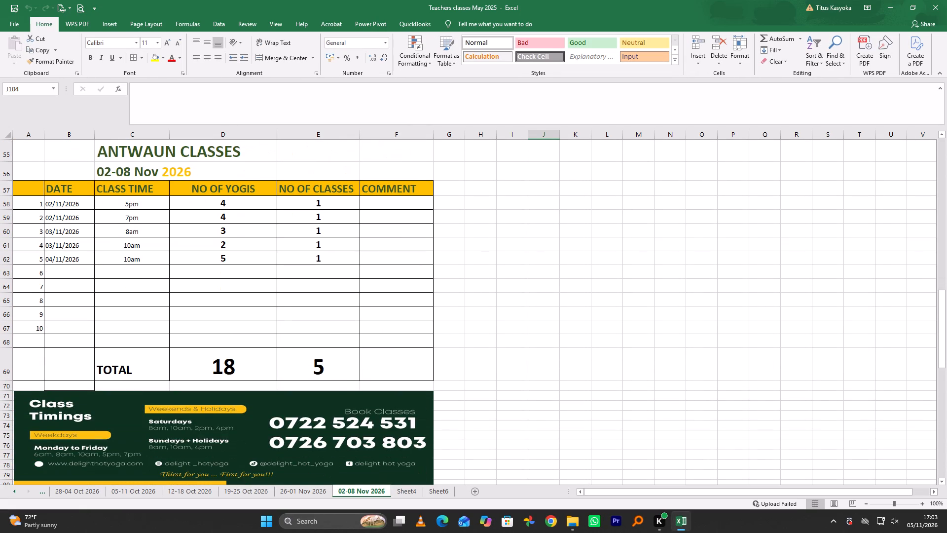
scroll(188, 363, up, 1)
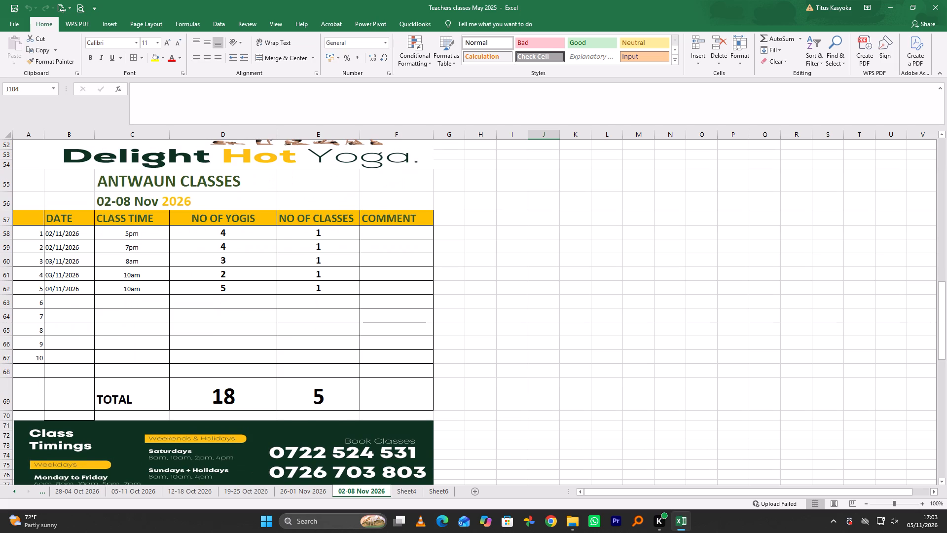
scroll(189, 363, down, 11)
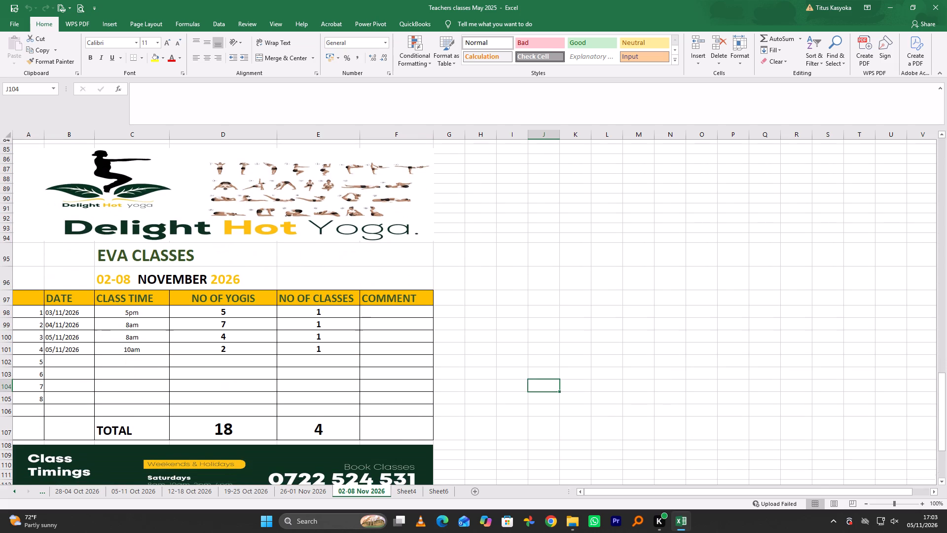
Fill row 6 of the Antwaun classes table with date 05/11/2026, class time 5pm, 3 yogis and 1 class.
scroll(170, 351, up, 4)
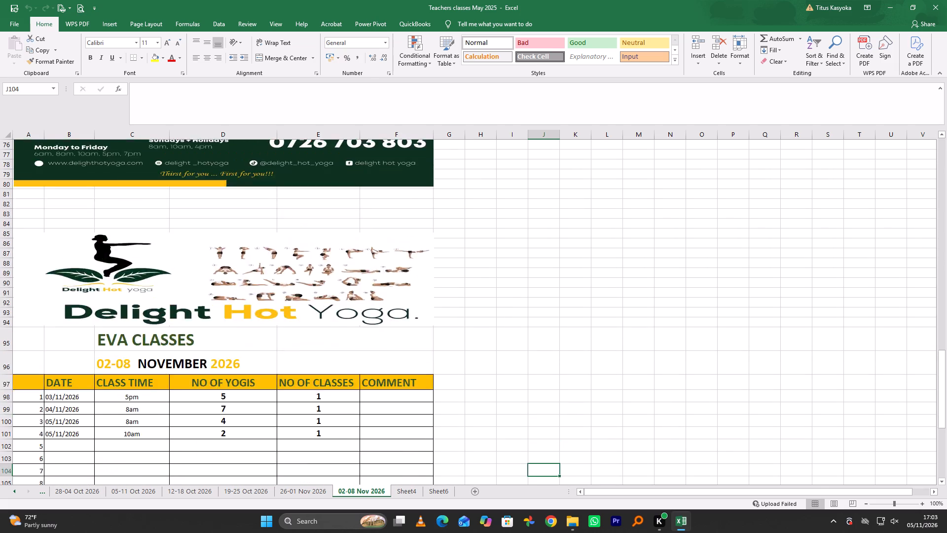
scroll(170, 351, up, 8)
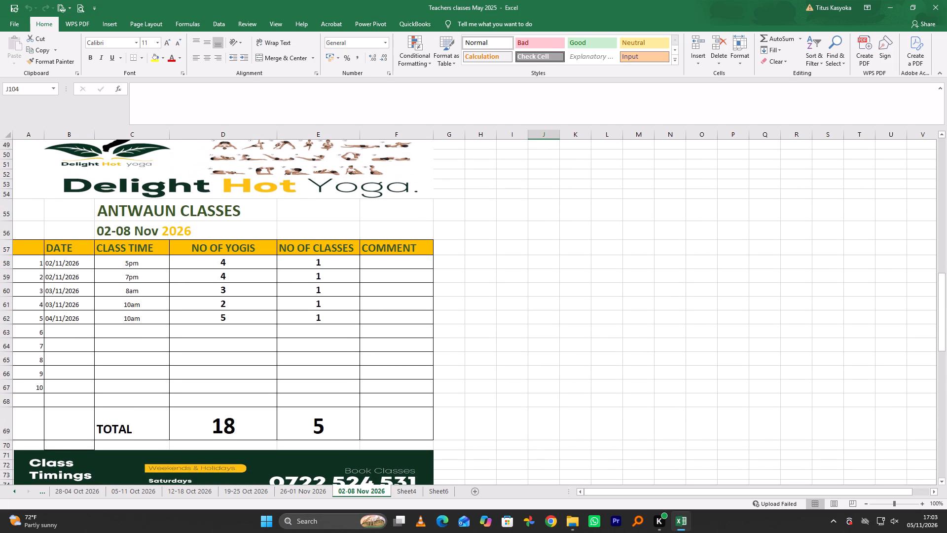
click(85, 319)
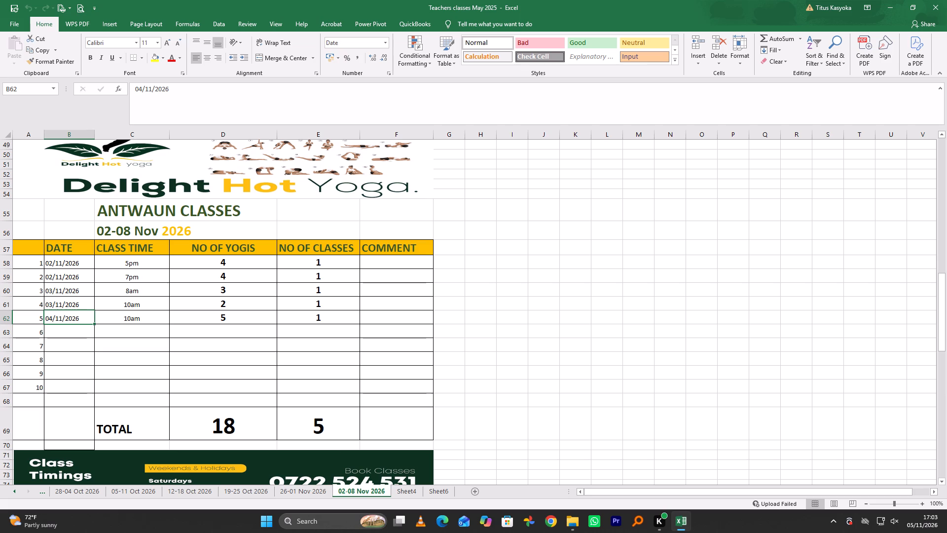
drag(93, 323, 93, 330)
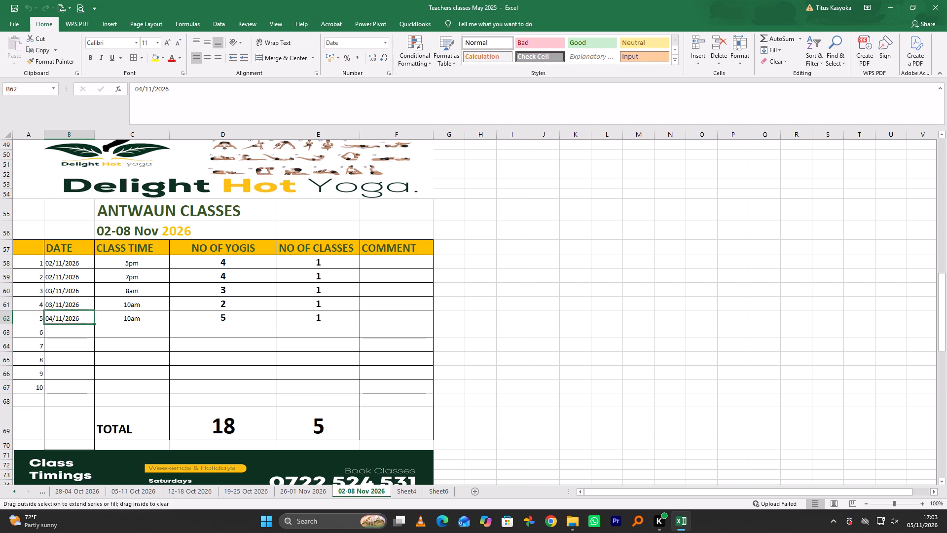
drag(93, 330, 93, 332)
click(136, 332)
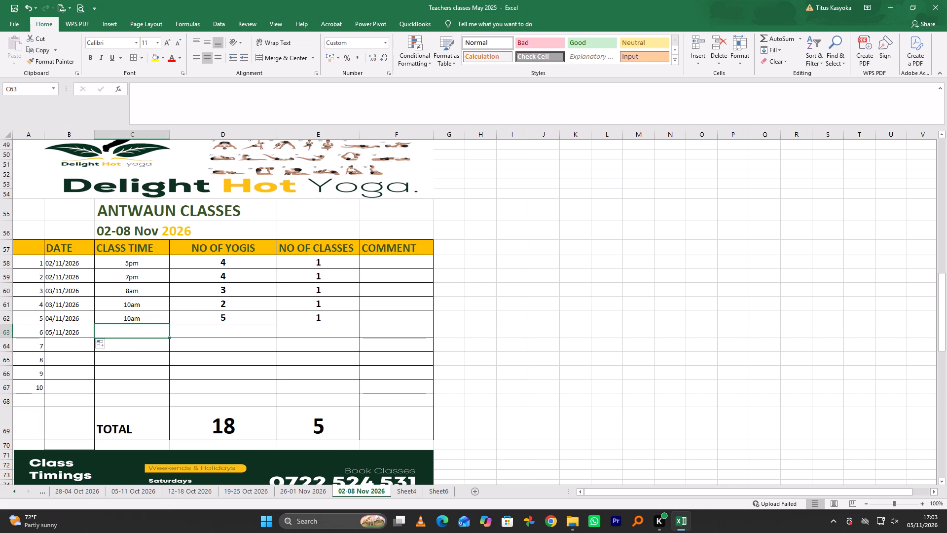
key(5)
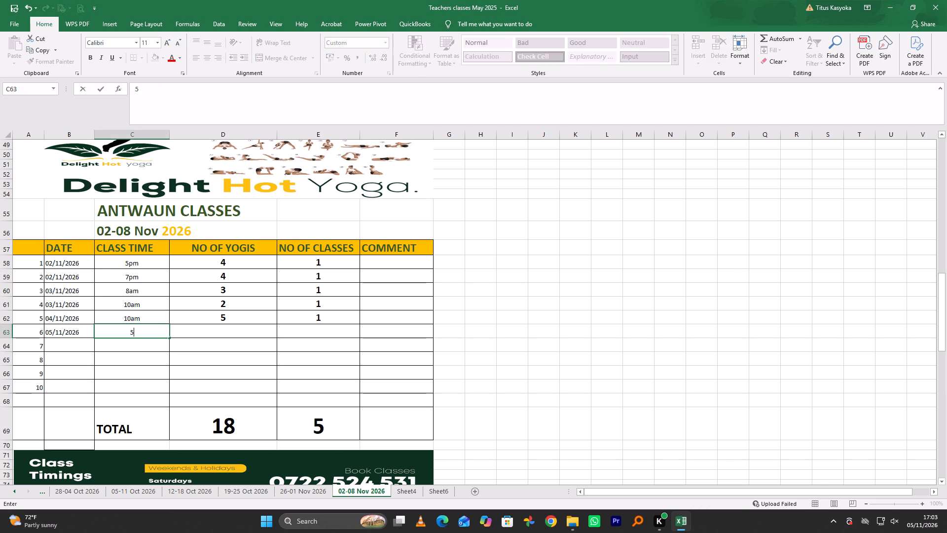
text(pm)
click(222, 330)
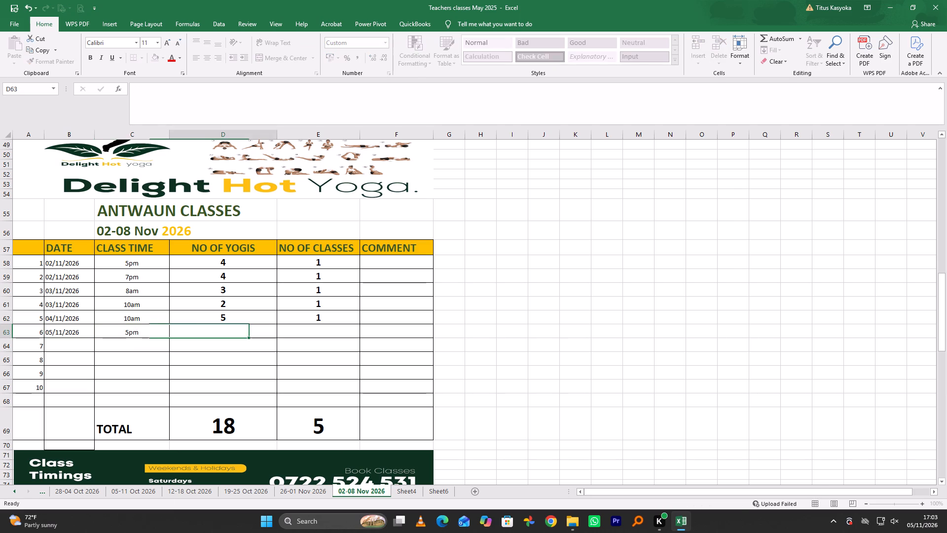
key(3)
click(314, 331)
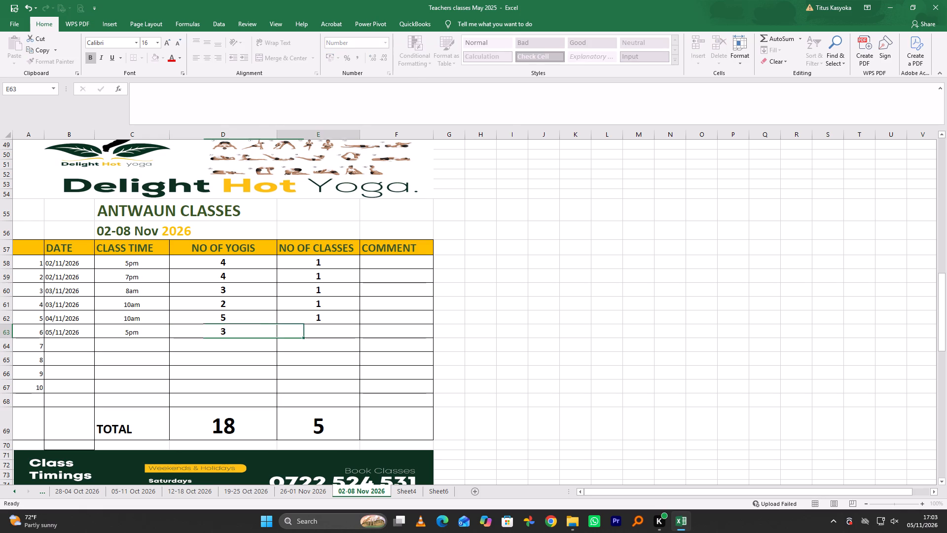
key(1)
click(665, 330)
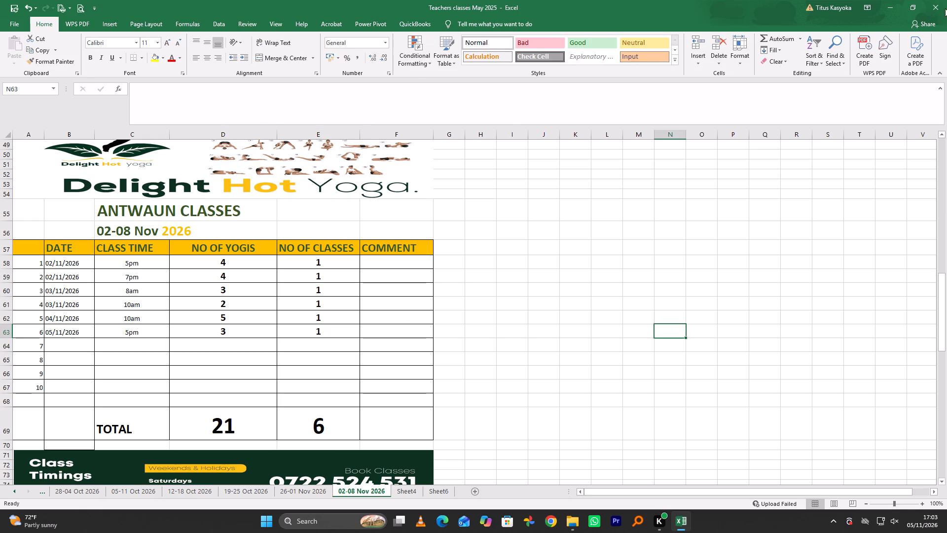
Close the teachers' classes workbook, saving the changes.
click(936, 5)
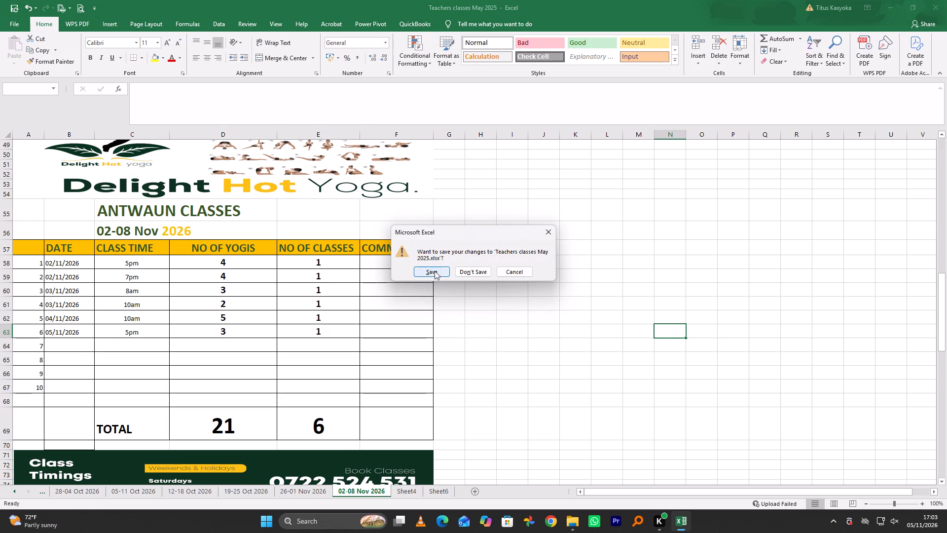
click(435, 271)
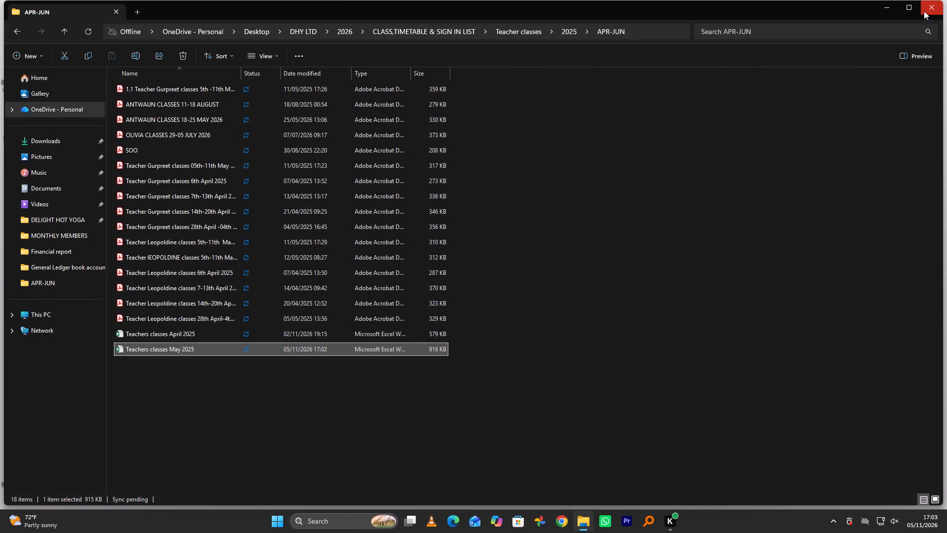
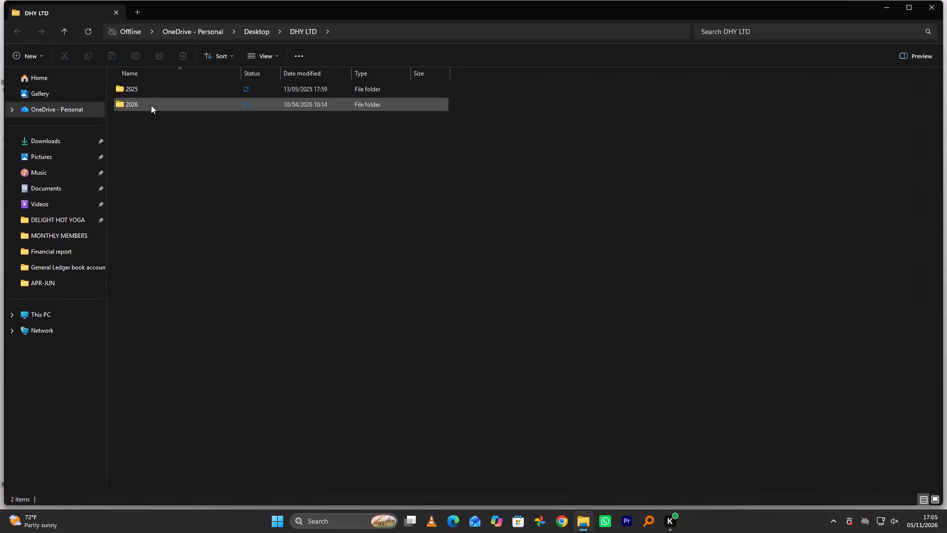
Open the 2026 DELIGHT workbook from the General Ledger book account folder, under 2026, FINANCIAL REPORTS.
double_click(151, 105)
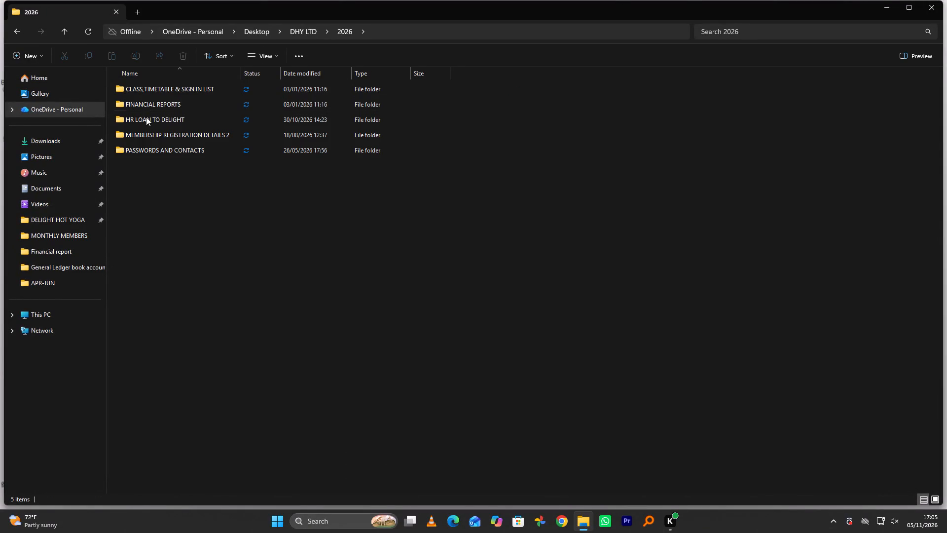
double_click(161, 104)
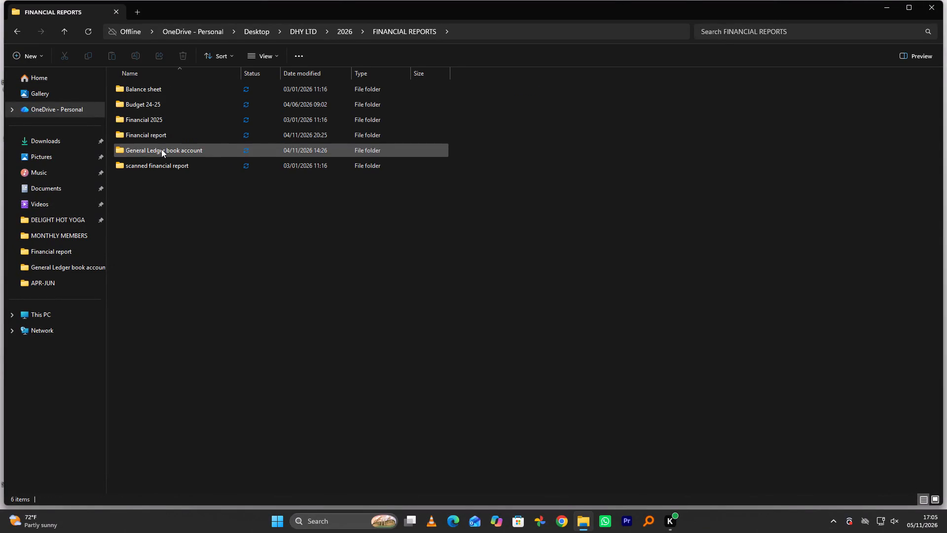
double_click(161, 149)
double_click(155, 89)
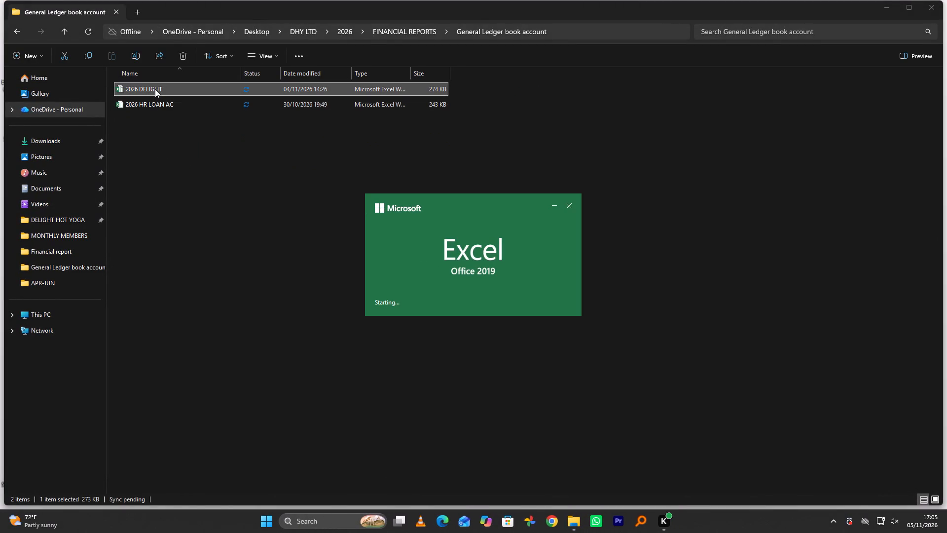
Go to the NOVEMBER 2026 sheet and select the date cell of the first empty General journal row, row 39.
scroll(272, 388, down, 9)
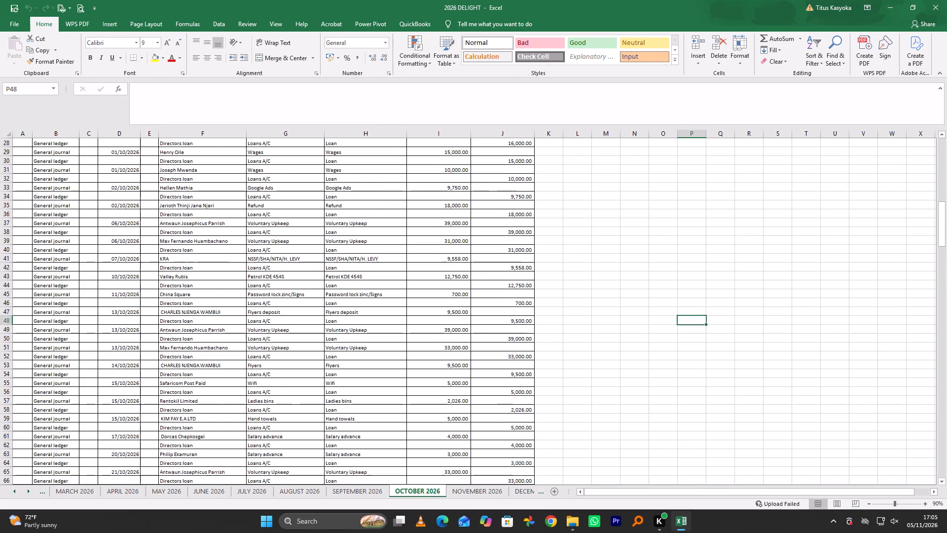
scroll(279, 390, down, 5)
scroll(288, 398, up, 10)
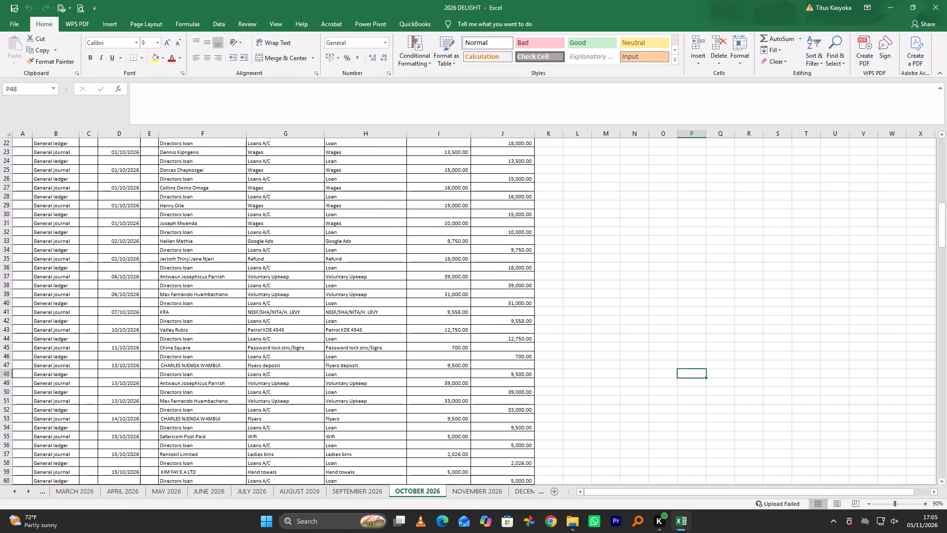
scroll(305, 400, up, 7)
click(486, 495)
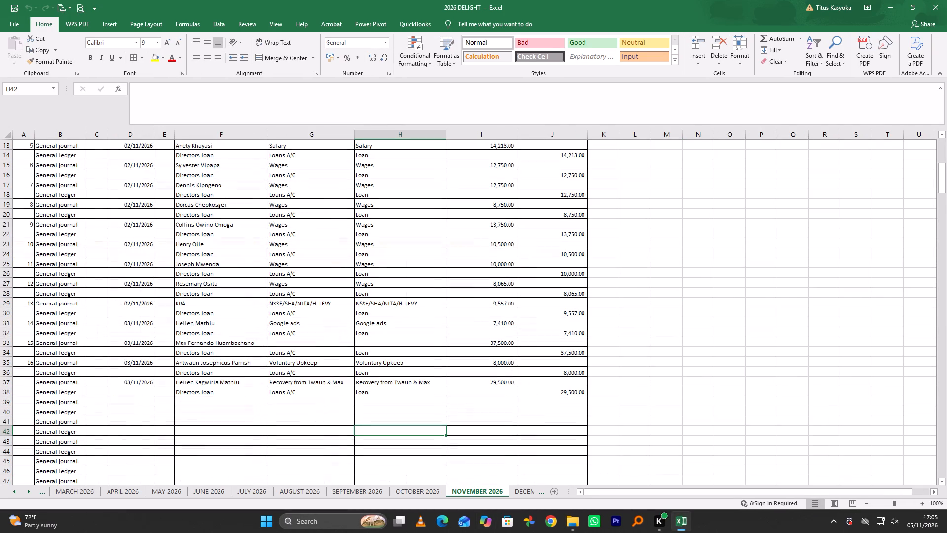
click(139, 404)
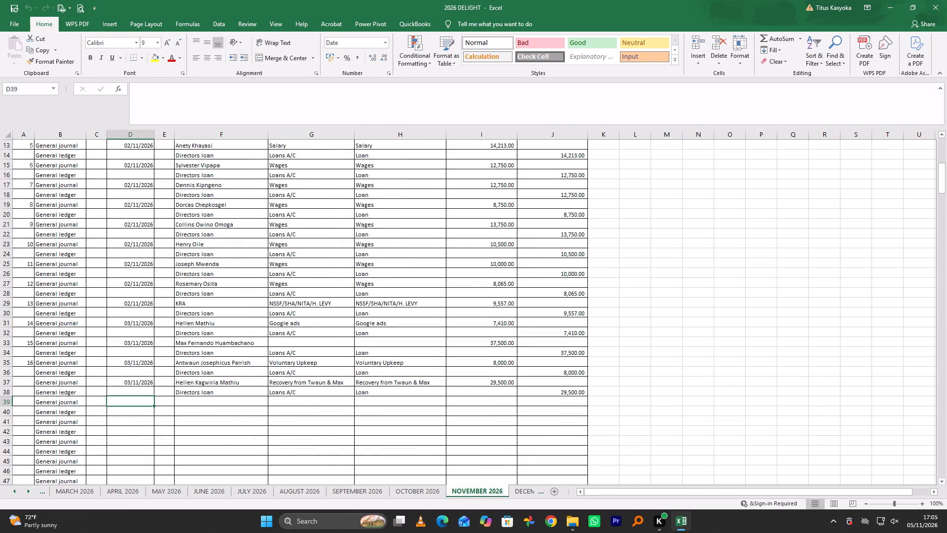
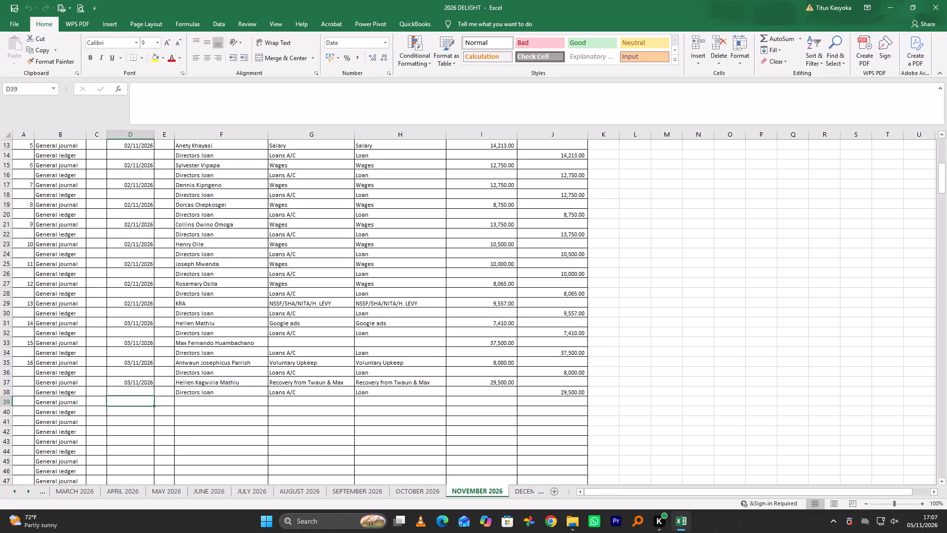
Enter the amount 43718 for the new entry in I39 on the General journal row and in J40 on the General ledger row.
click(501, 401)
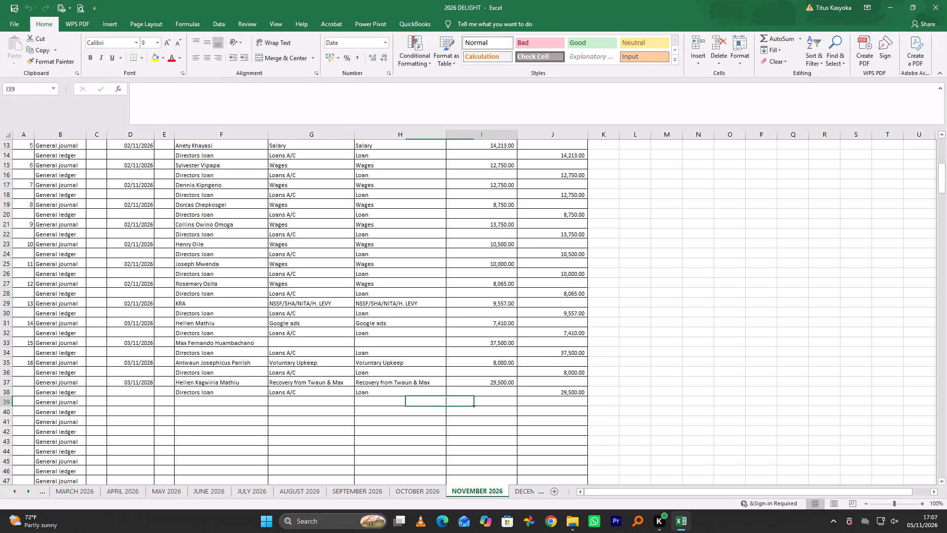
text(43)
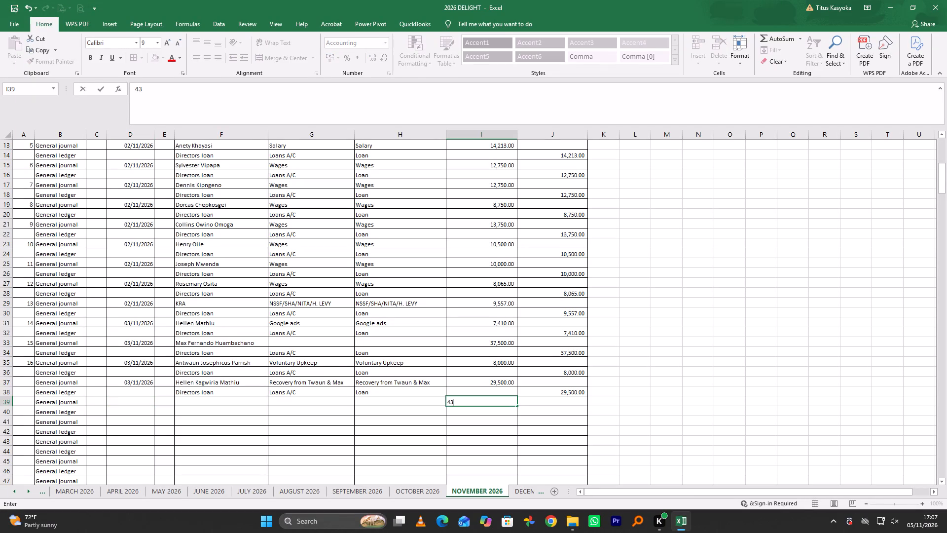
text(718)
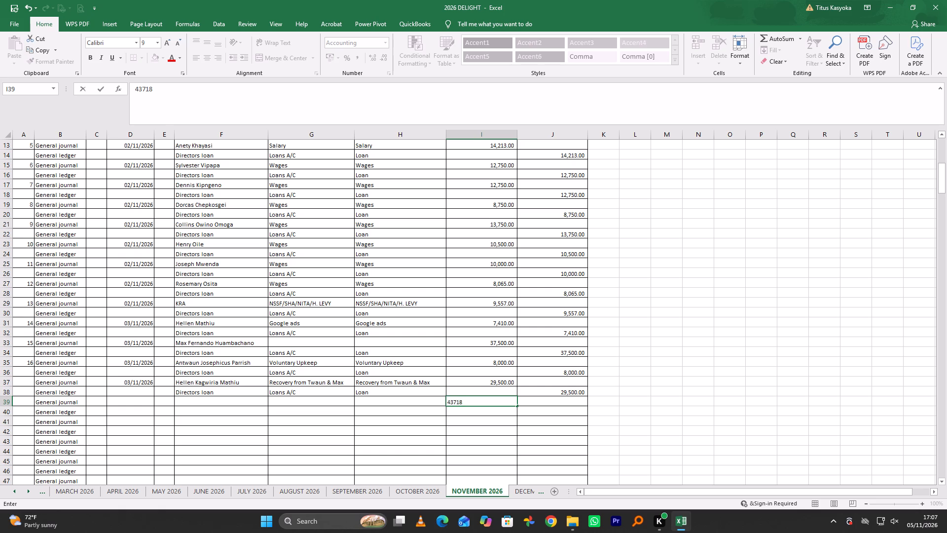
click(557, 414)
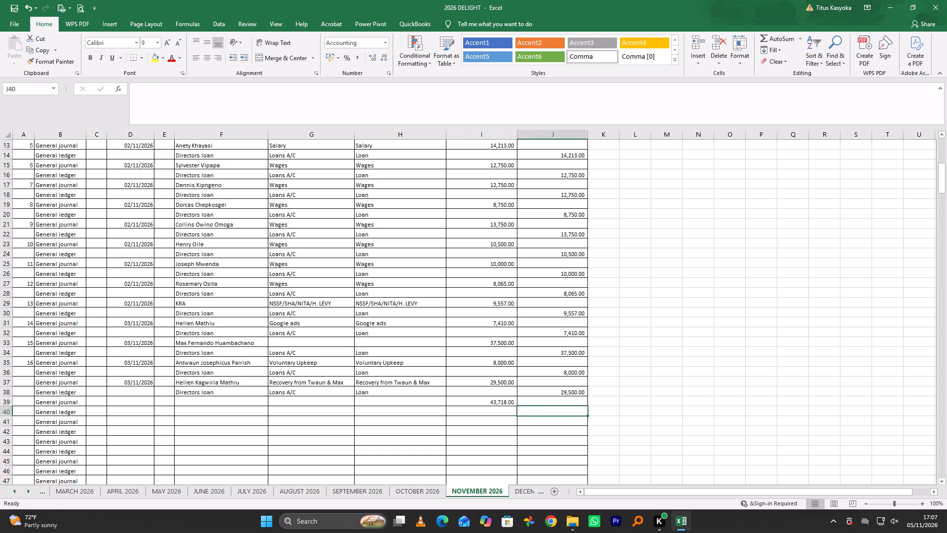
key(7)
key(BackSpace)
text(43)
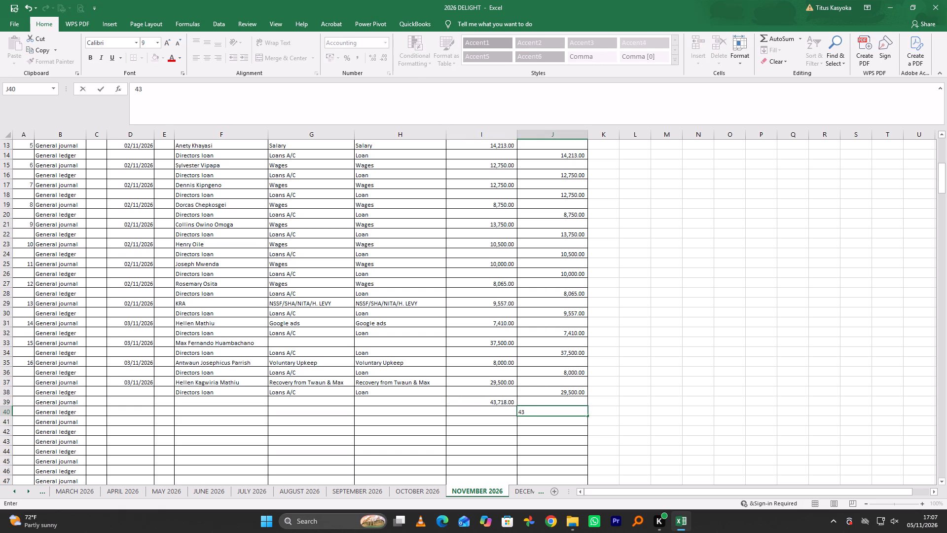
text(716)
key(BackSpace)
key(9)
key(BackSpace)
key(8)
click(634, 426)
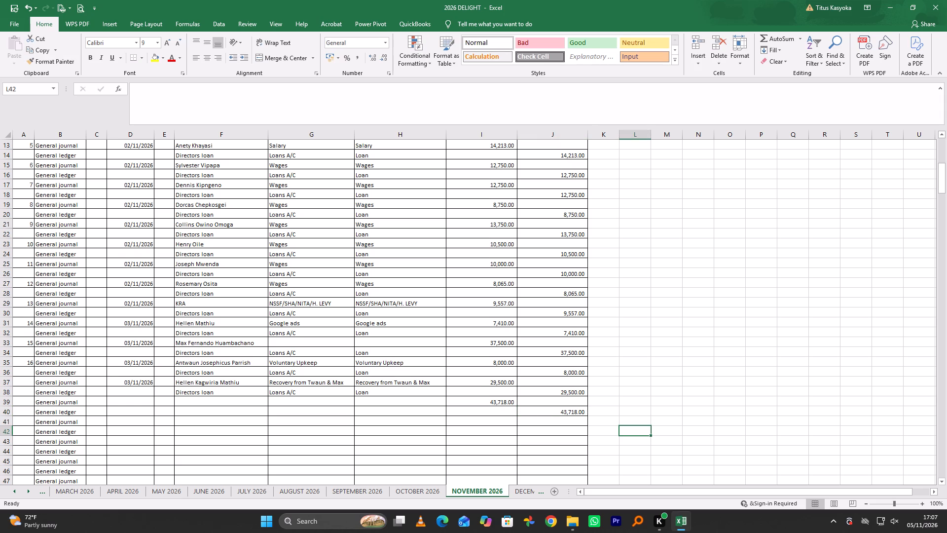
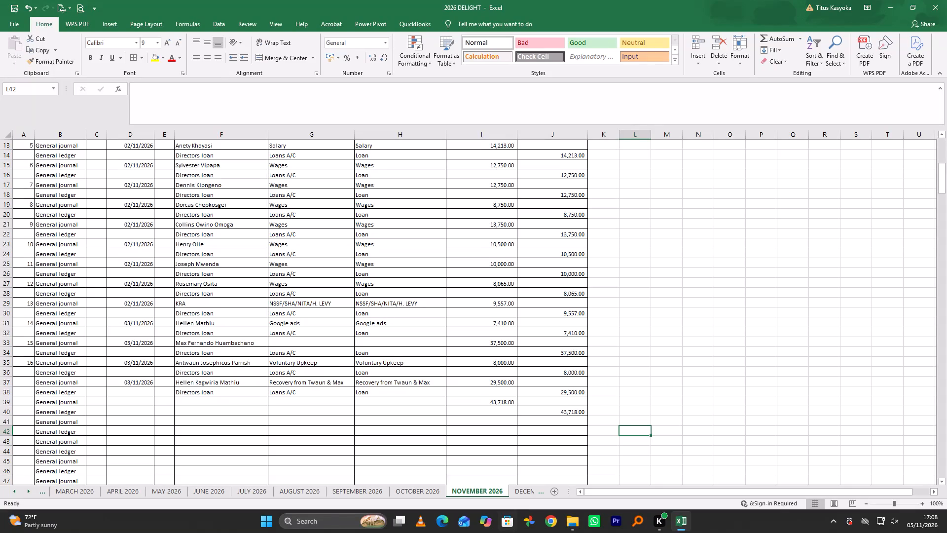
Enter the amount 4657 for the next entry in I41 on the General journal row and in J42 on the General ledger row.
click(497, 422)
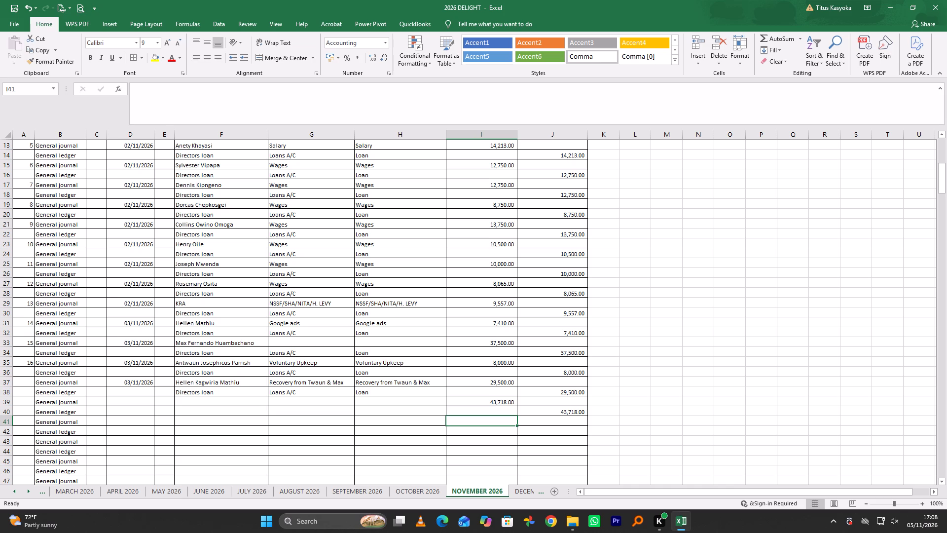
text(46)
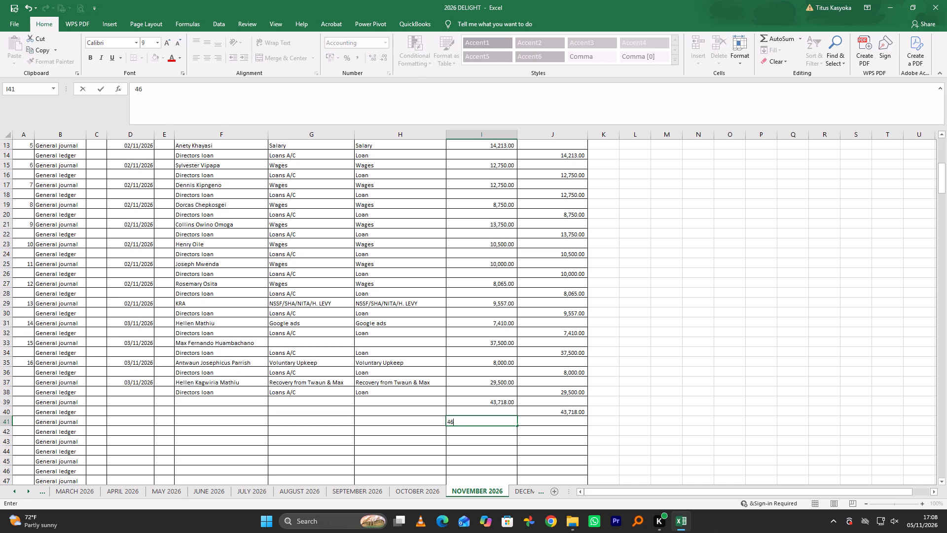
text(57)
click(552, 432)
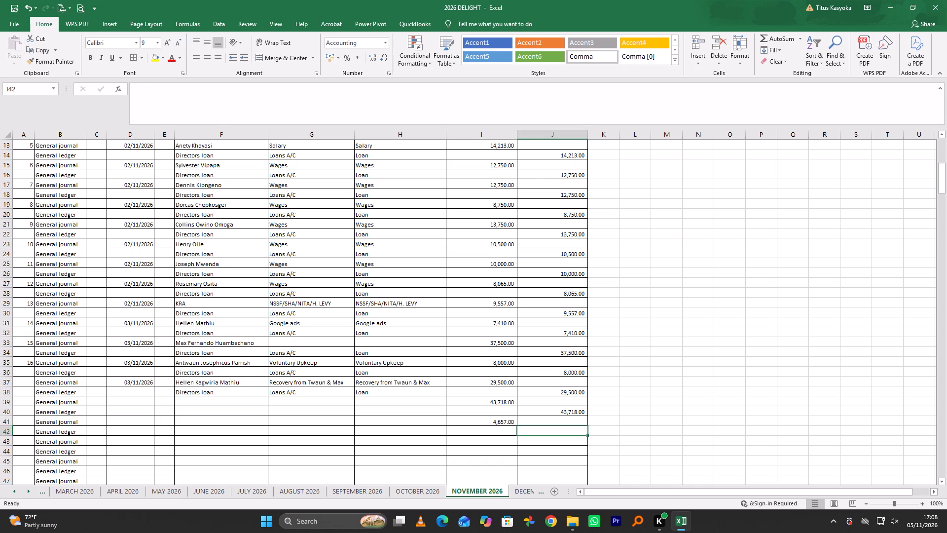
text(4657)
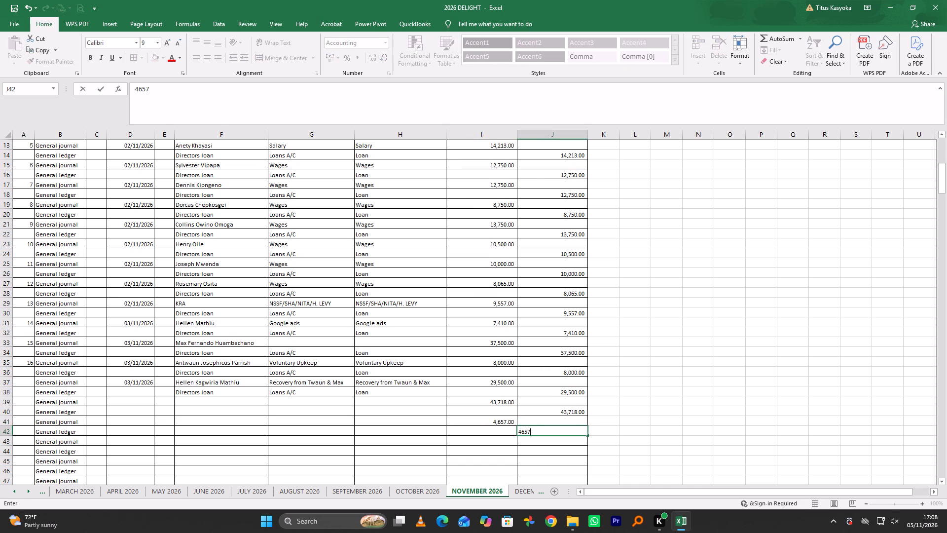
click(730, 421)
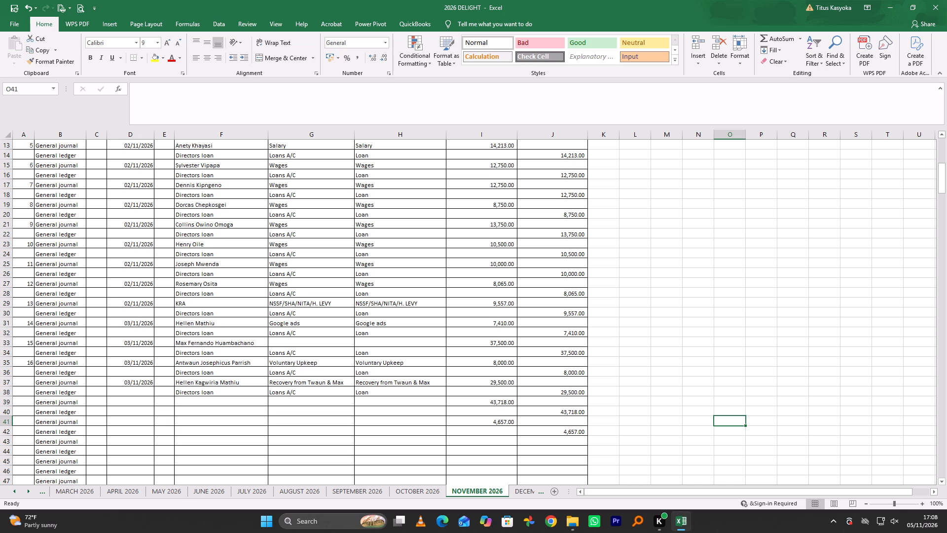
Enter the amount 8628 for the following entry in I43 on the General journal row and in J44 on the General ledger row.
click(501, 438)
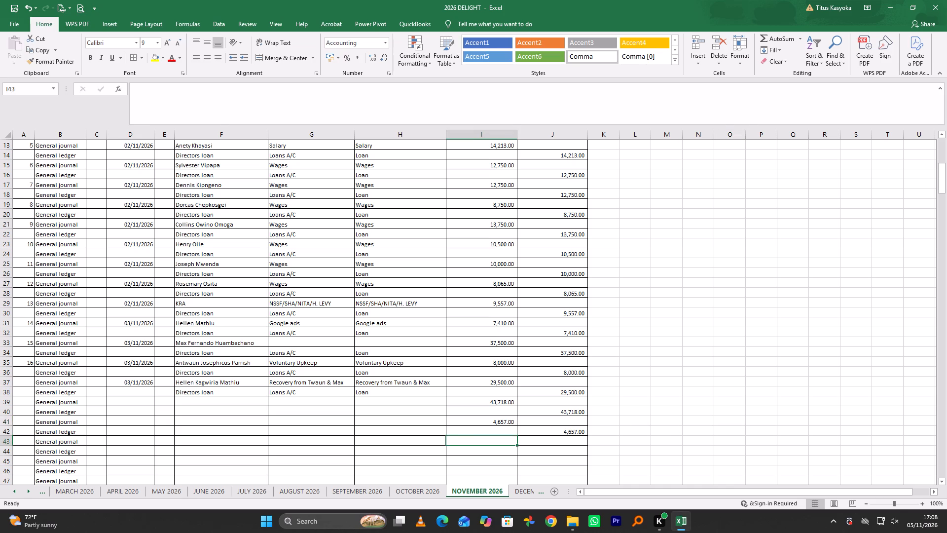
text(86)
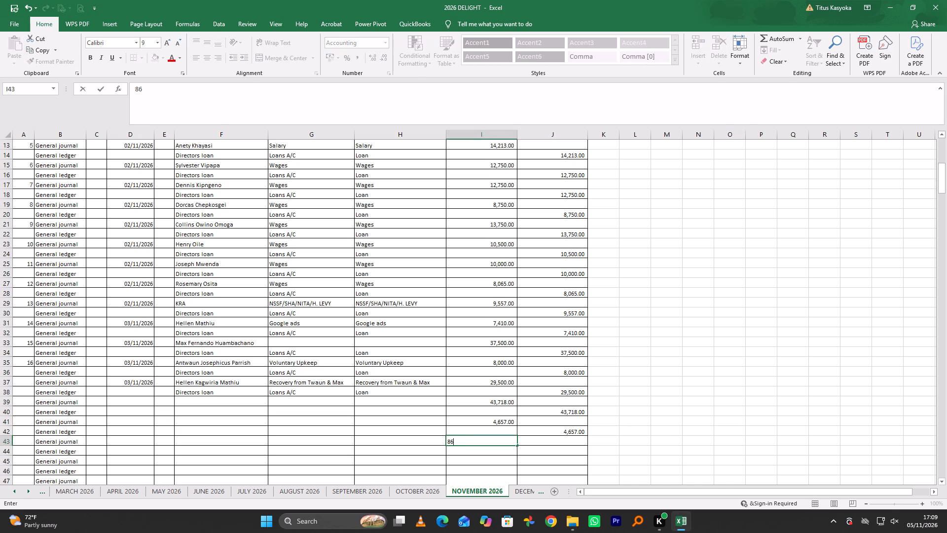
text(28)
click(546, 452)
text(862)
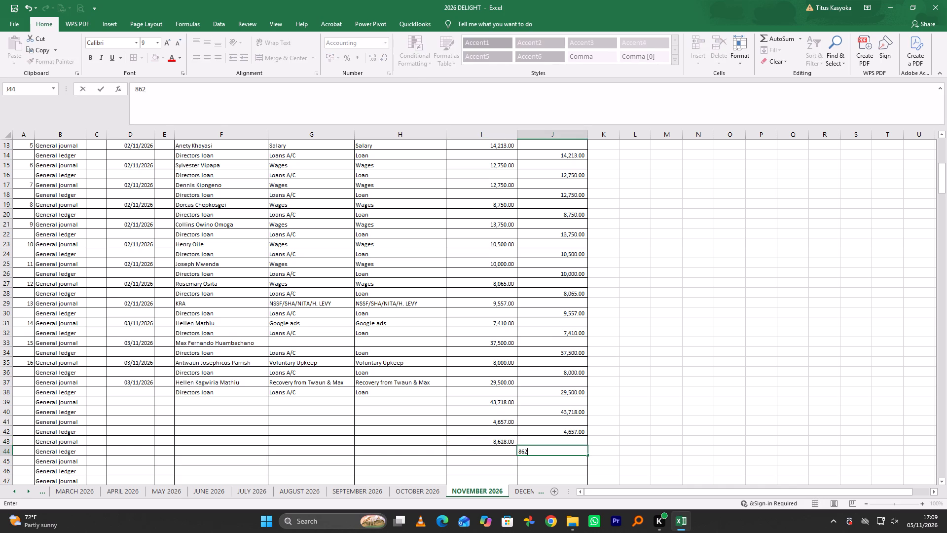
key(8)
click(553, 467)
click(693, 466)
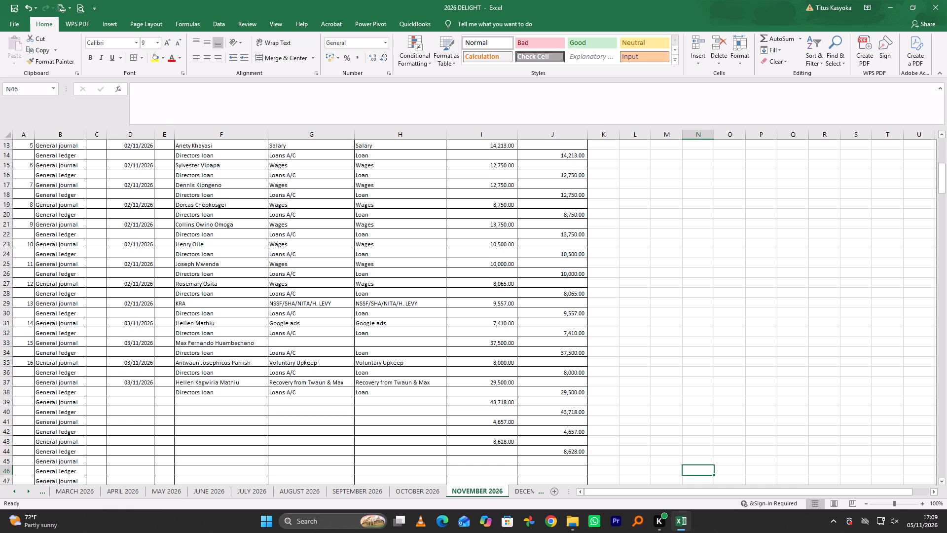
Date the three new General journal rows: 05/11/2026 in D43, 04/11/2026 in D41 and 04/11/2026 in D39.
click(140, 440)
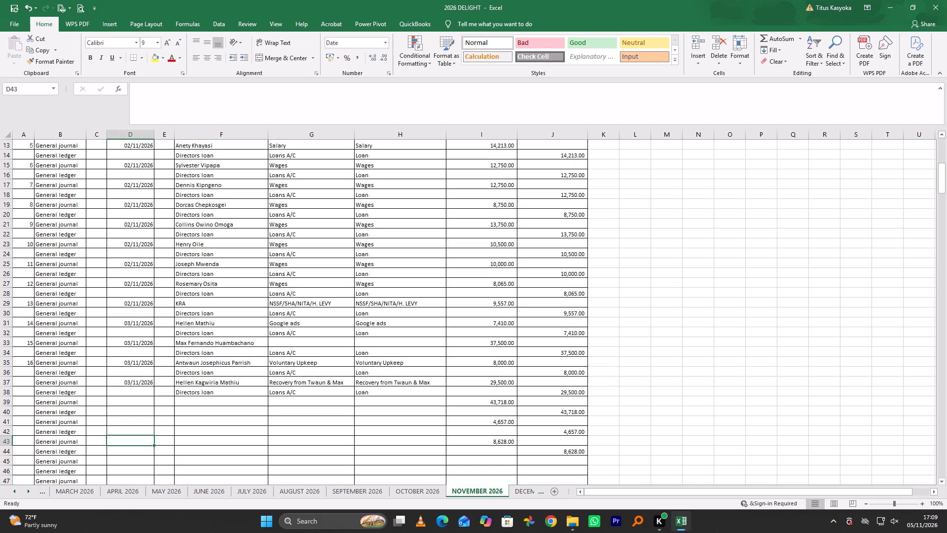
text(05/11/2026)
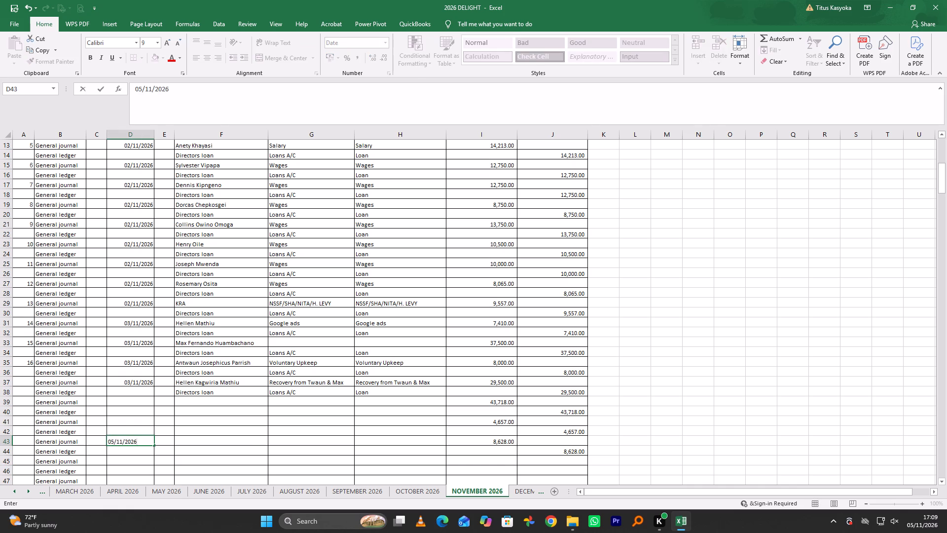
click(139, 422)
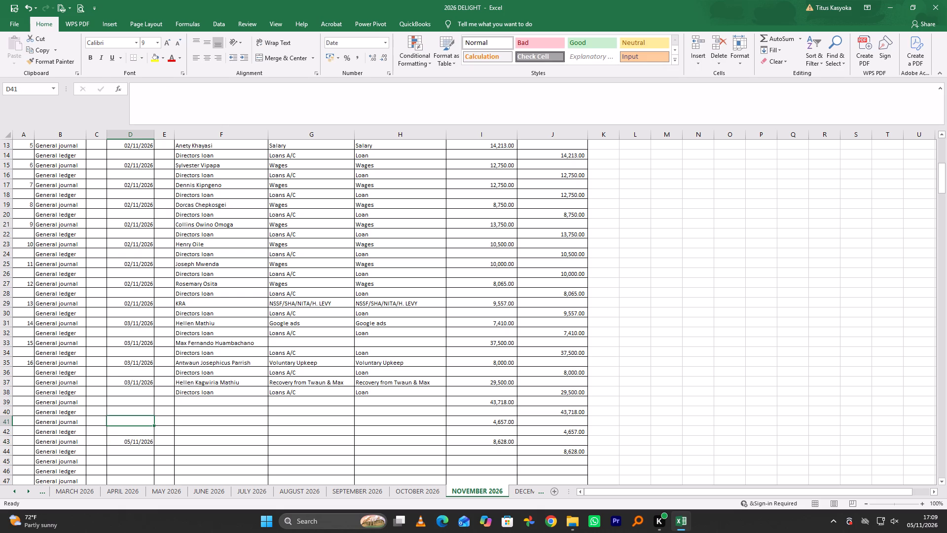
text(04/11)
key(slash)
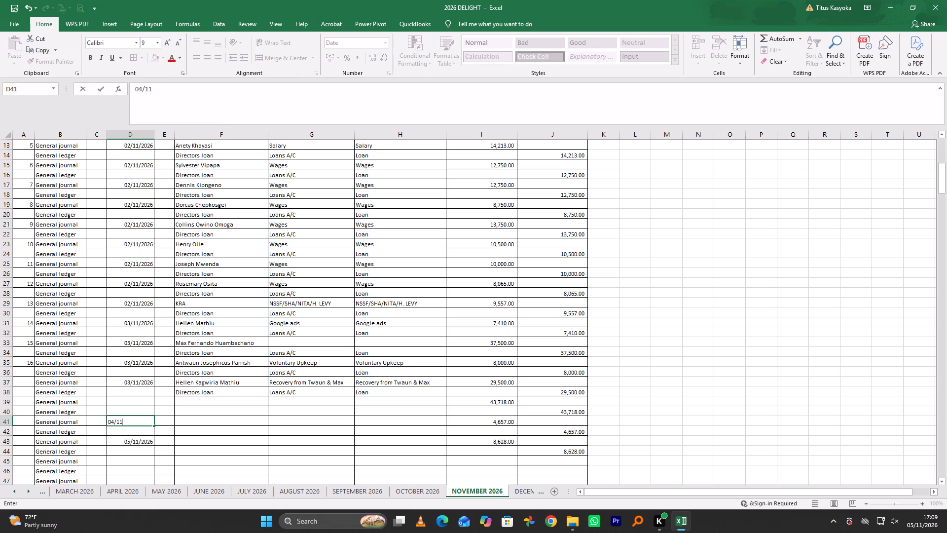
text(2026)
click(134, 403)
text(04/11/2026)
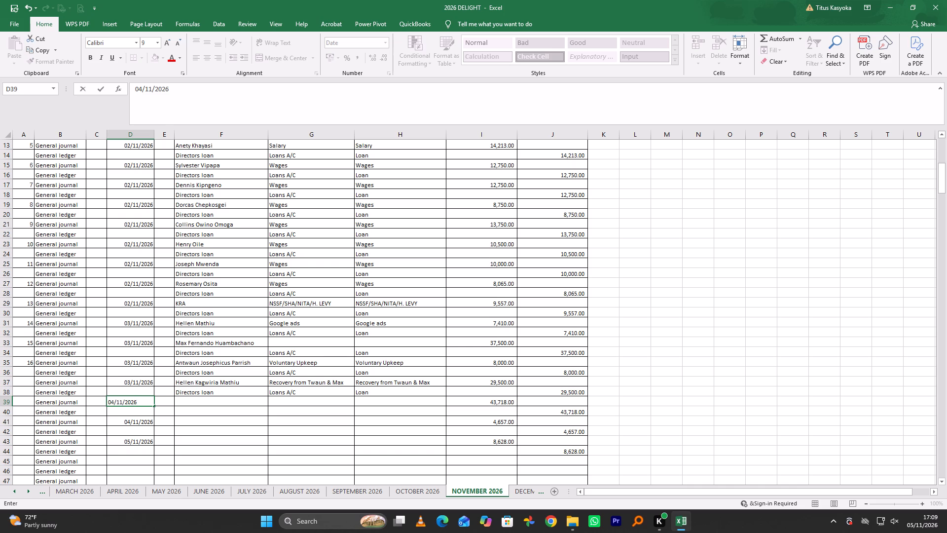
click(679, 414)
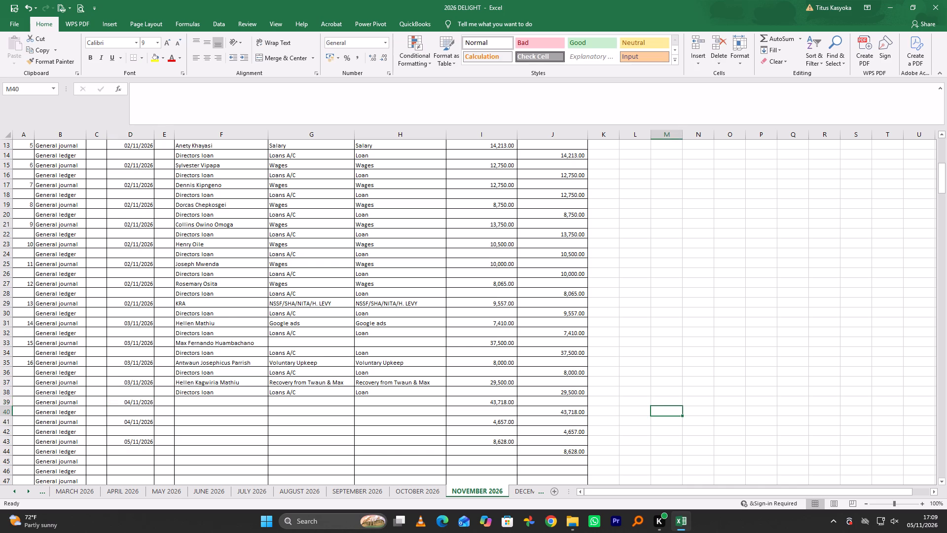
scroll(440, 388, down, 3)
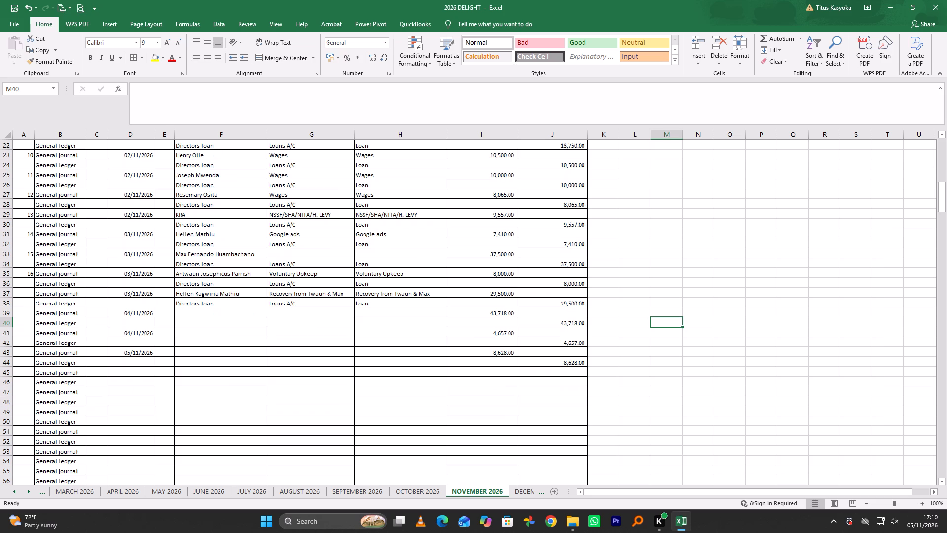
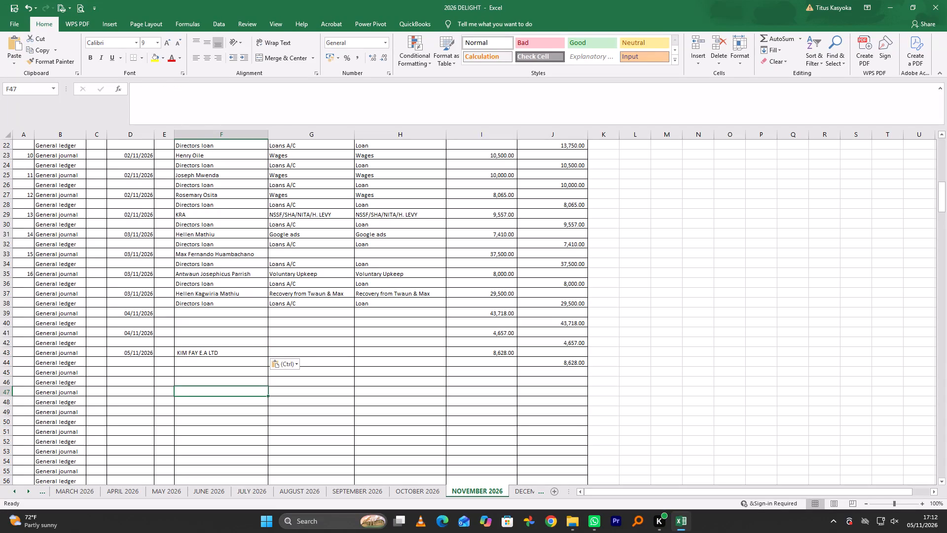
Enter "Toilet paper" in G43 on the KIM FAY E.A LTD row and copy the same text into H43.
click(304, 350)
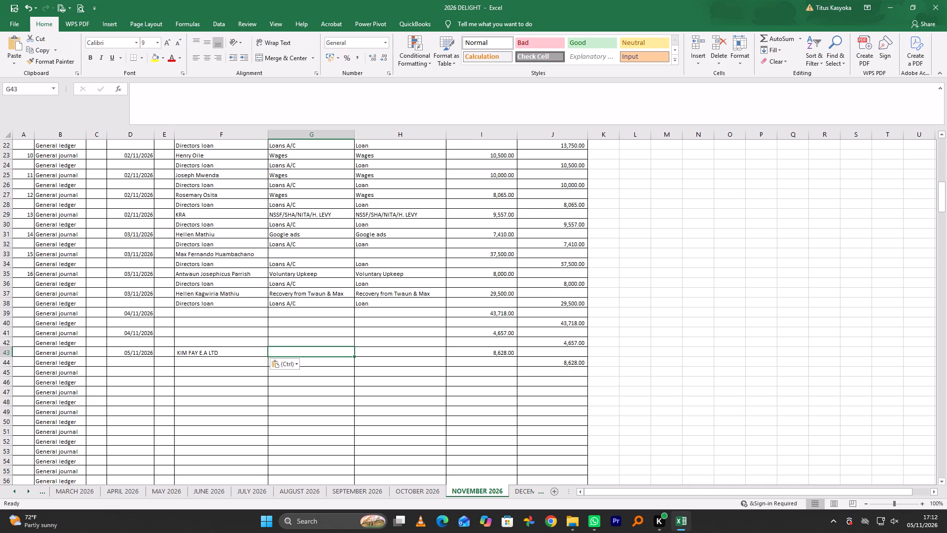
key(t)
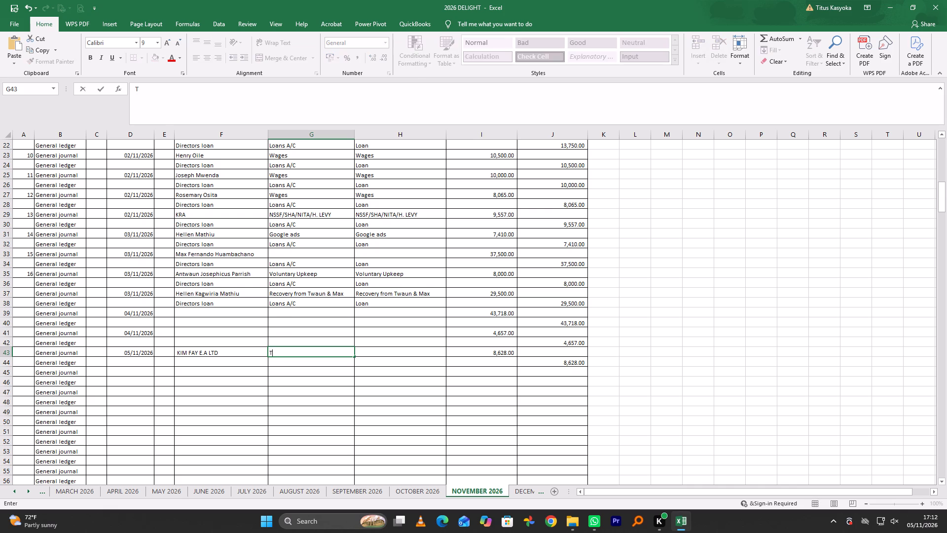
text(oilet pa)
text(per)
drag(314, 355, 261, 356)
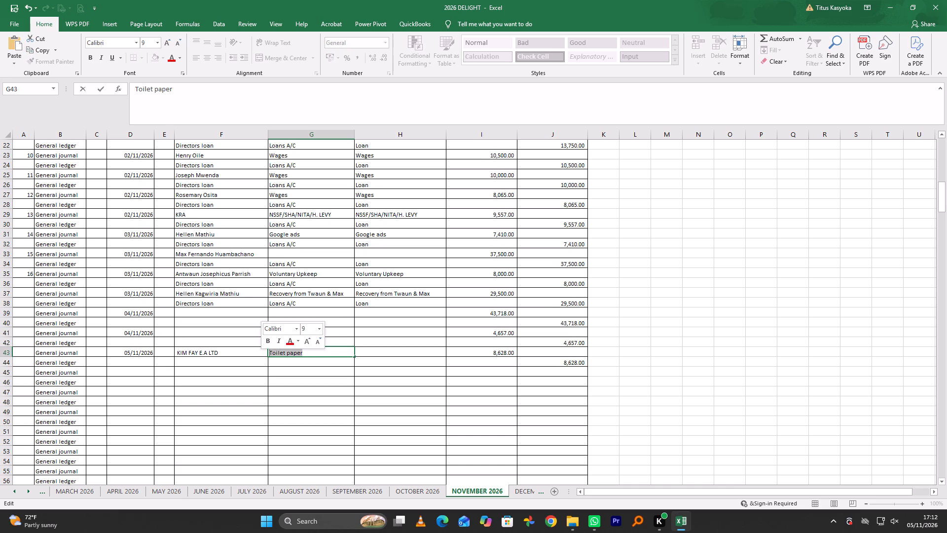
key(ctrl+c)
click(376, 349)
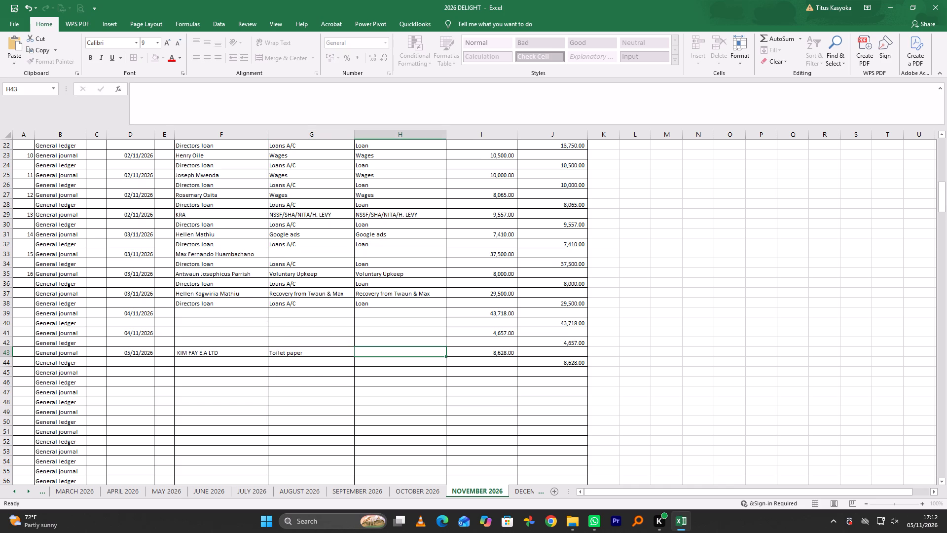
key(ctrl+v)
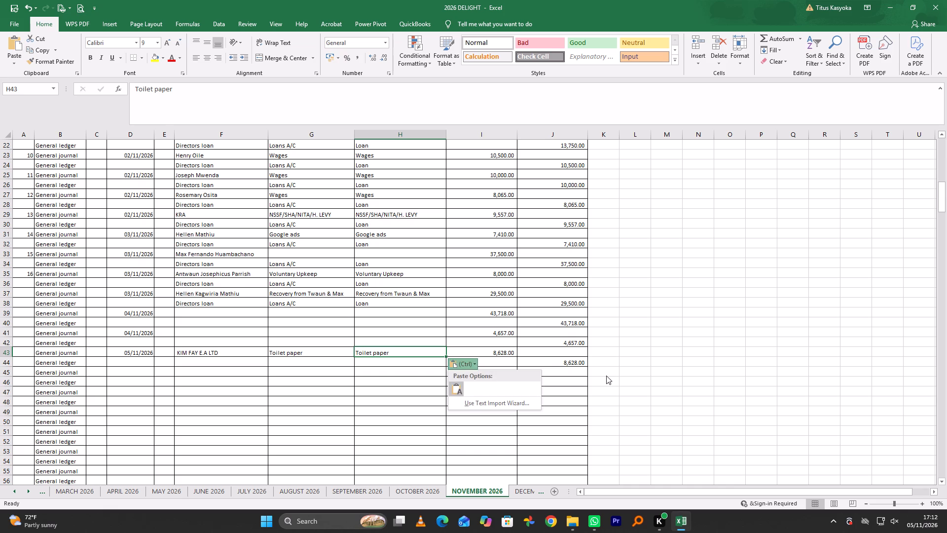
click(697, 378)
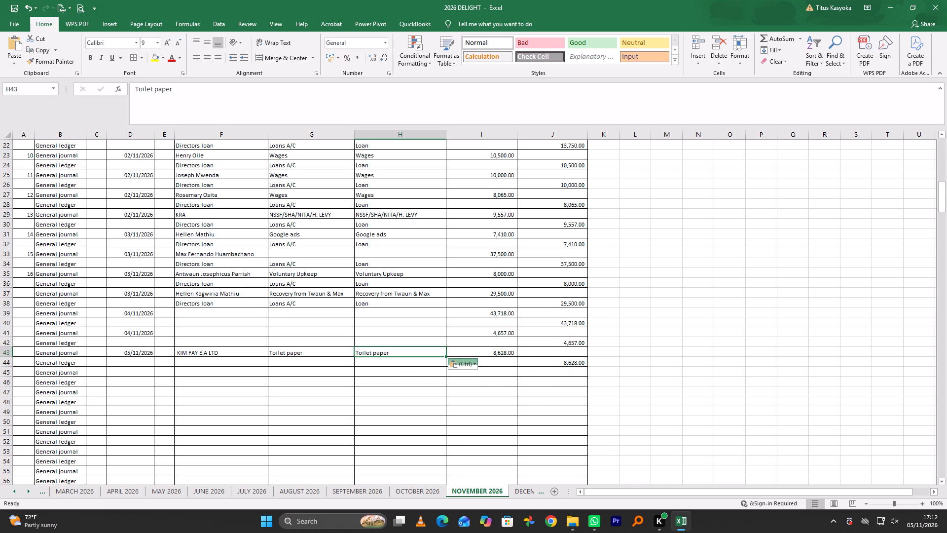
Copy the Directors loan, Loans A/C and Loan entries from F38:H38 into F44:H44 on the General ledger row.
drag(187, 305, 371, 305)
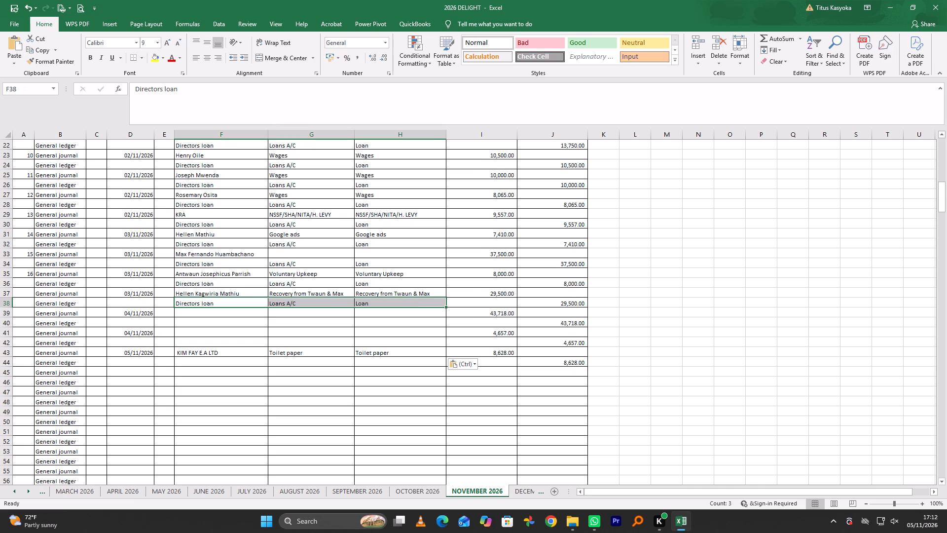
key(ctrl+c)
drag(198, 361, 291, 370)
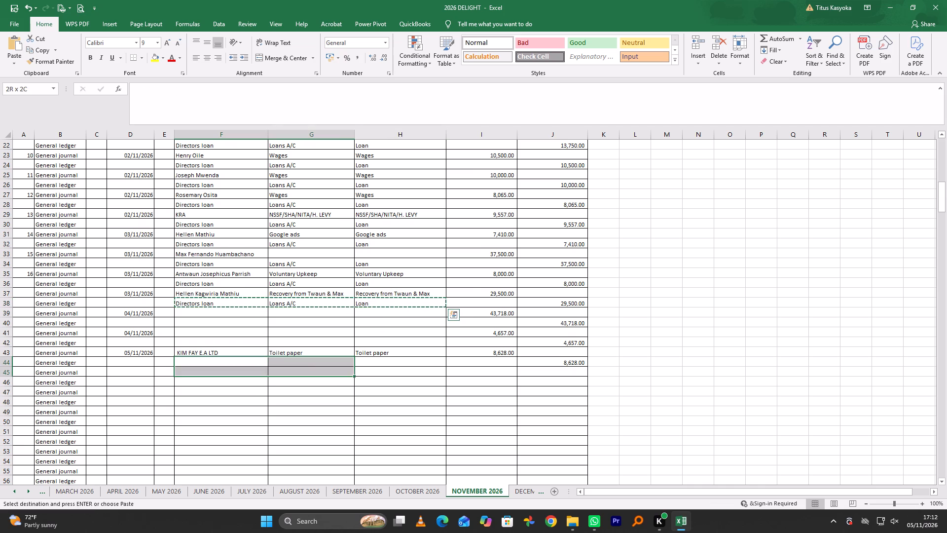
drag(291, 370, 381, 364)
key(ctrl+v)
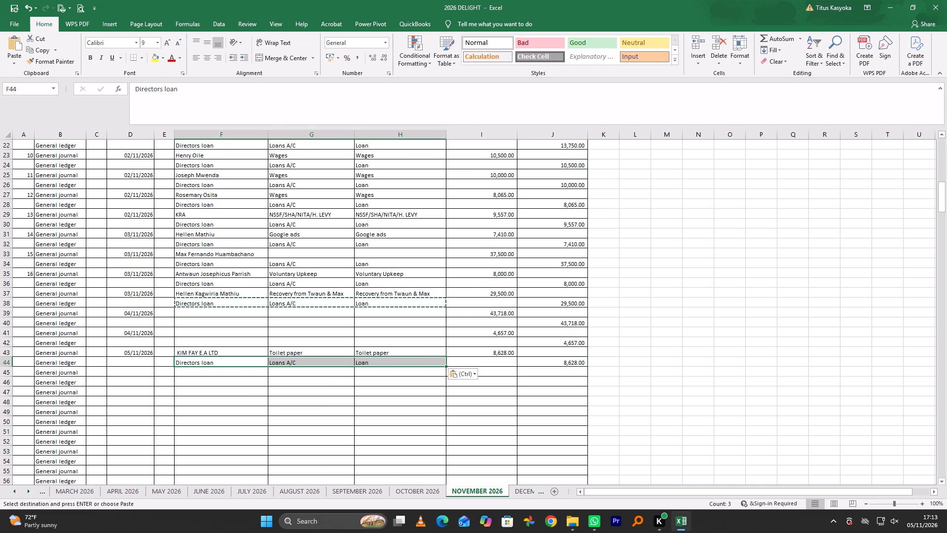
click(712, 390)
double_click(399, 305)
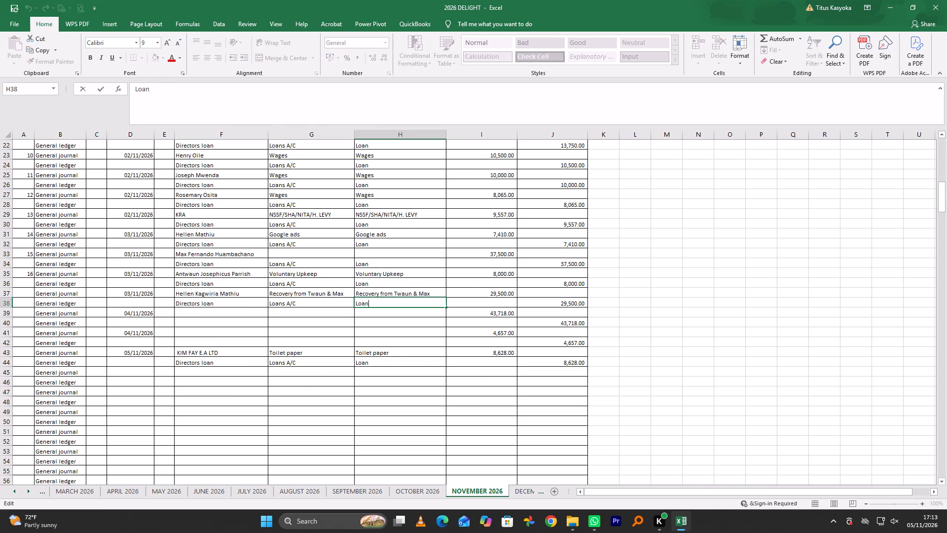
click(718, 376)
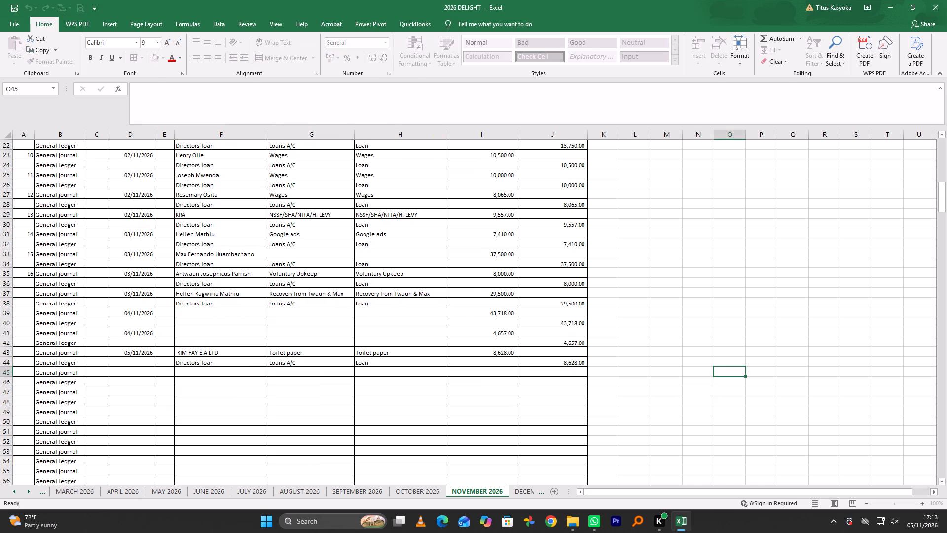
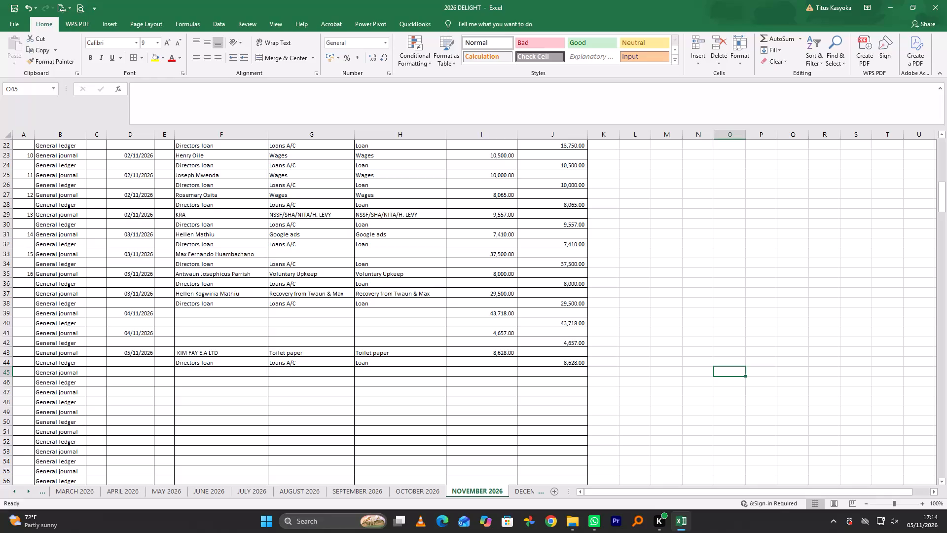
Enter the payee name in F39 for the first 04/11/2026 entry, matching the payee on the Google ads row.
click(185, 315)
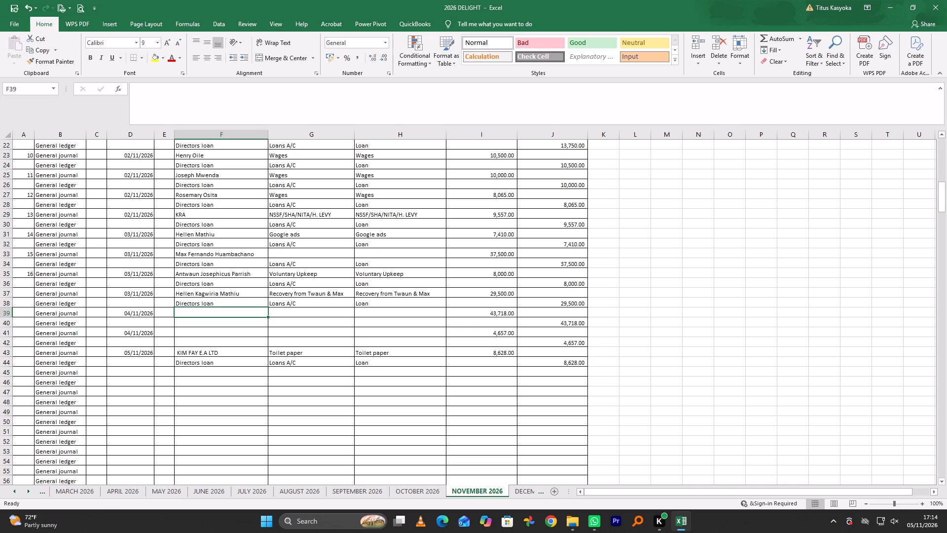
key(h)
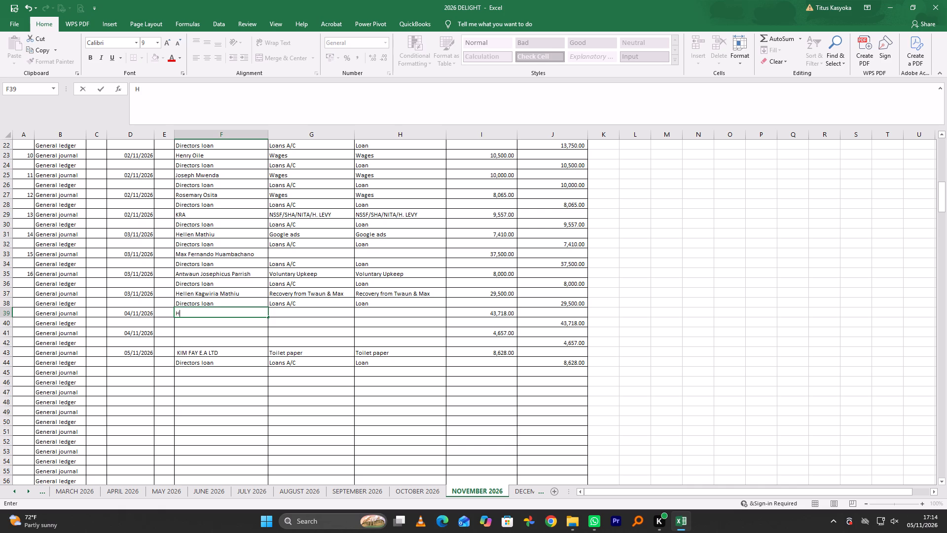
key(e)
text(llen)
key(space)
Enter the description "Recovery mat /Towel/Ellc/" in G39 on the first 04/11/2026 row.
click(285, 309)
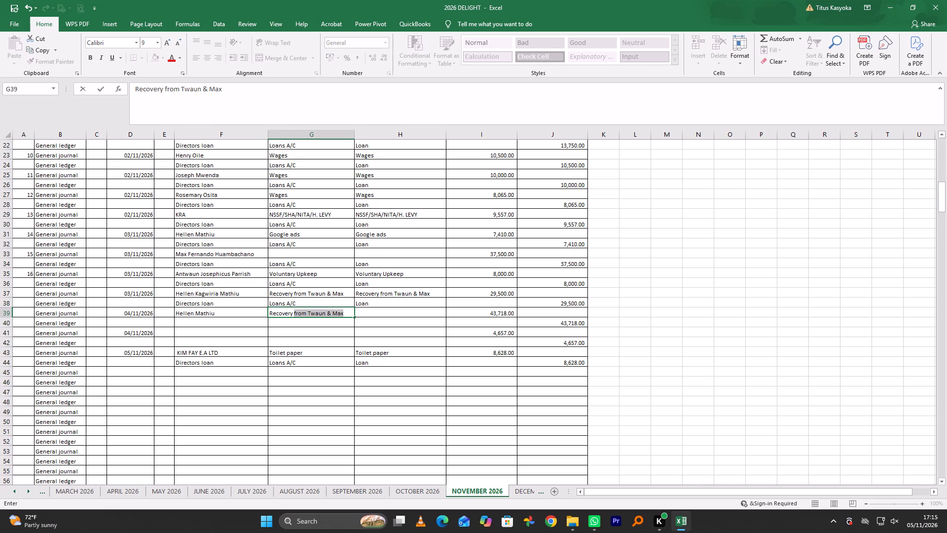
text(at)
key(space)
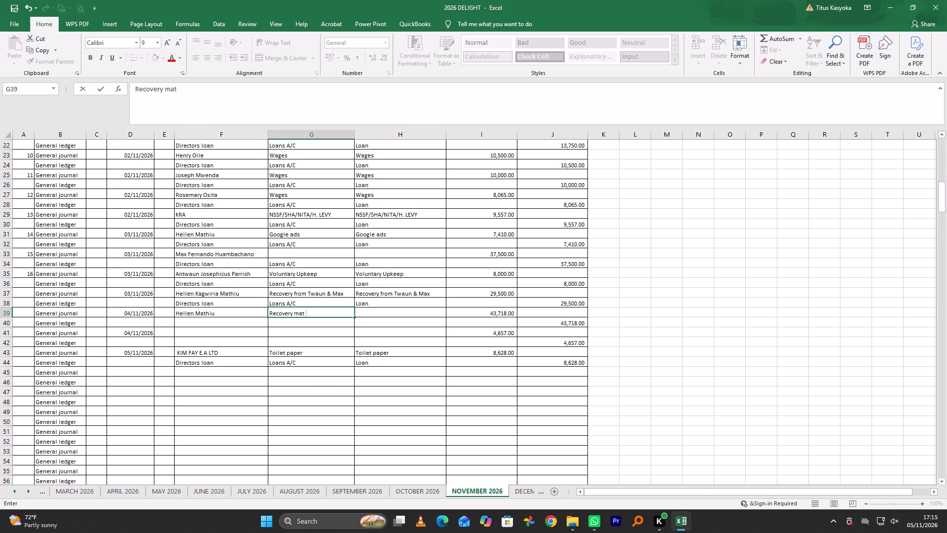
key(slash)
key(t)
text(owel)
key(slash)
key(e)
text(ll)
key(c)
key(slash)
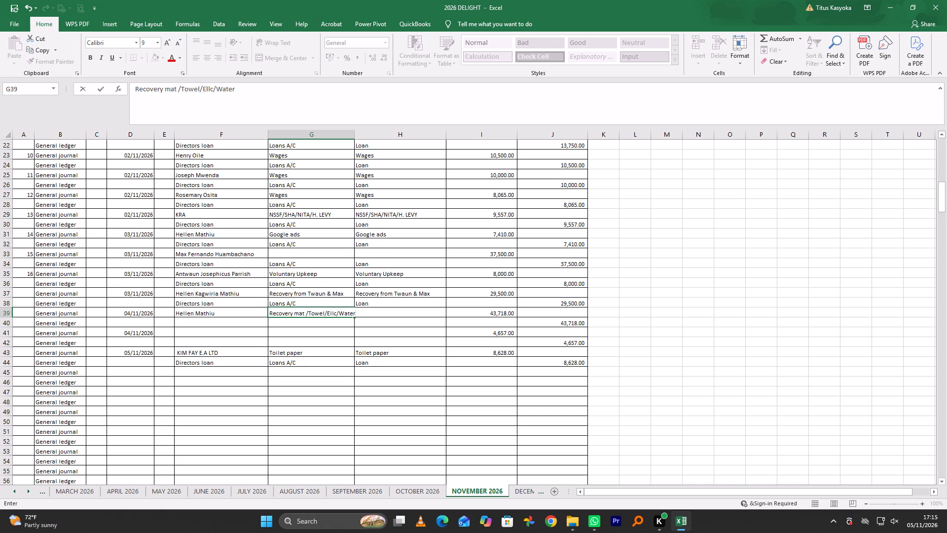
key(BackSpace)
key(BackSpace)
key(BackSpace)
key(BackSpace)
key(BackSpace)
click(296, 389)
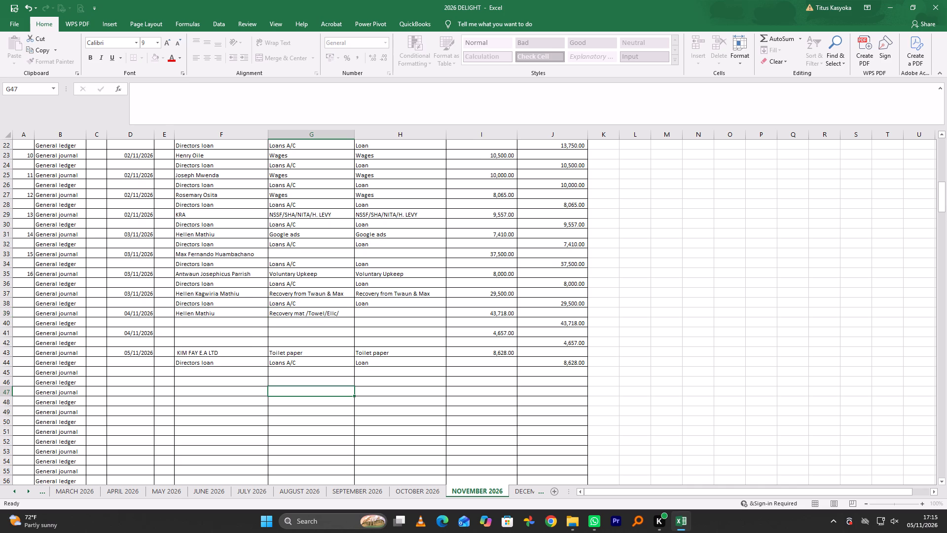
Append "Sept" to the end of the description in G39.
click(333, 314)
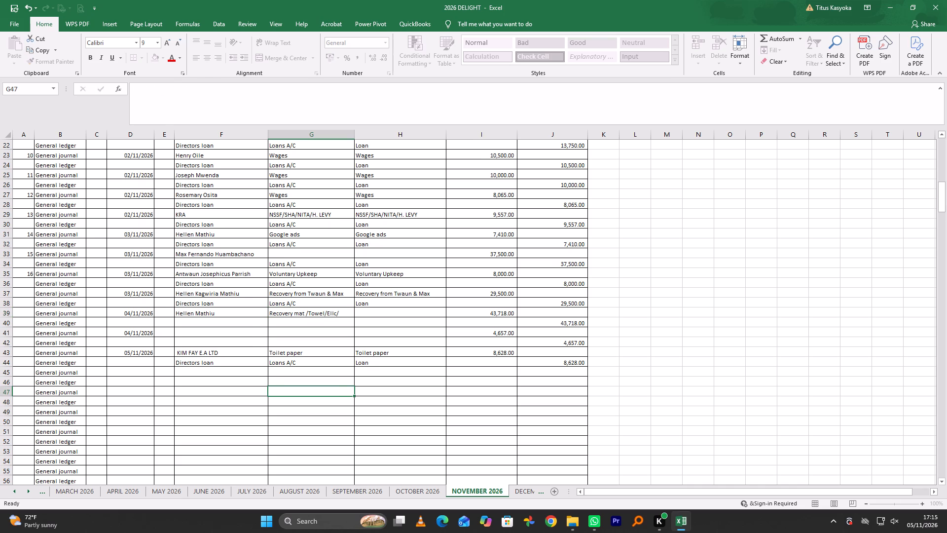
click(333, 314)
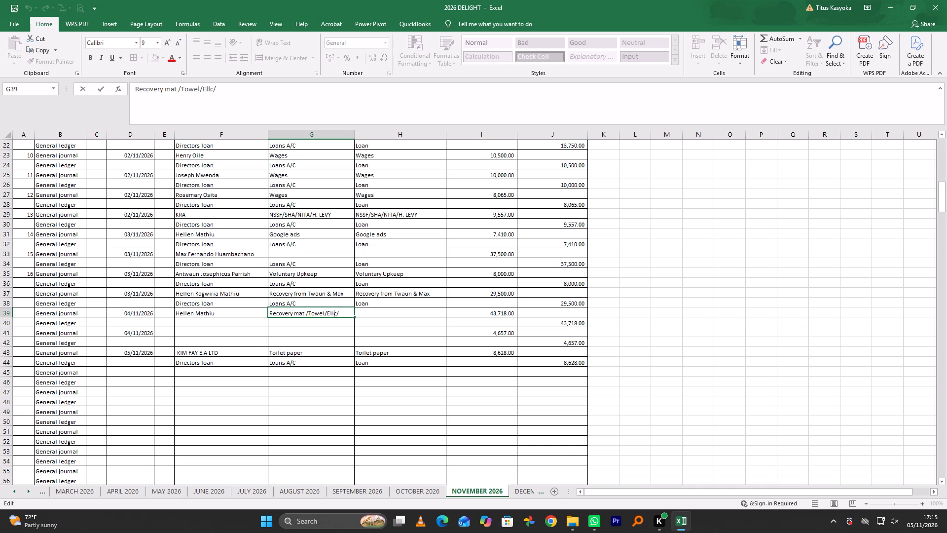
click(340, 315)
key(s)
click(340, 330)
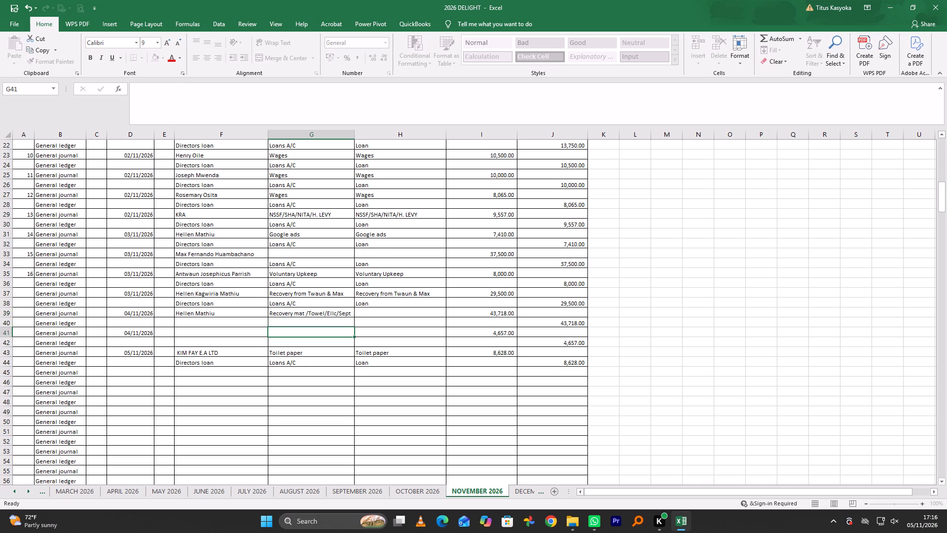
Copy the full description text "Recovery mat /Towel/Ellc/Sept" from G39 into H39.
double_click(353, 313)
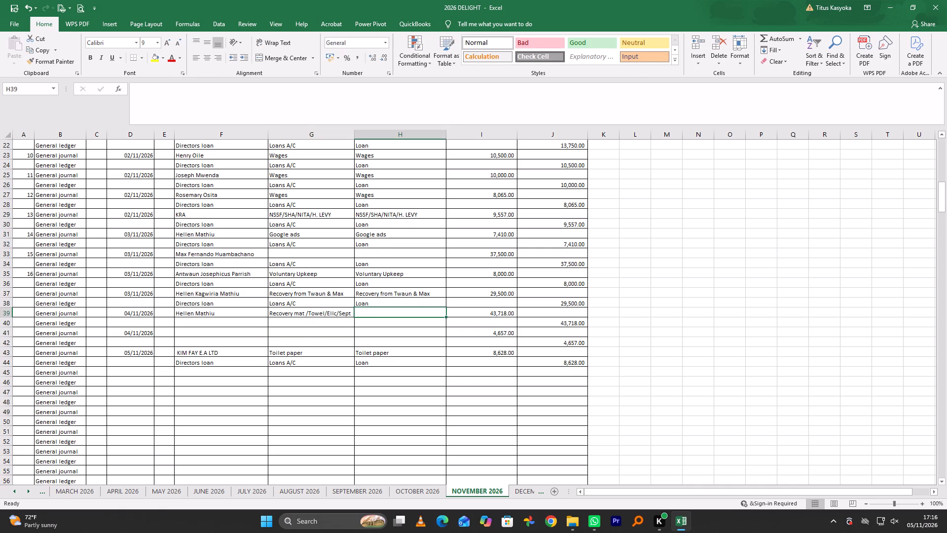
double_click(352, 313)
drag(352, 313, 267, 311)
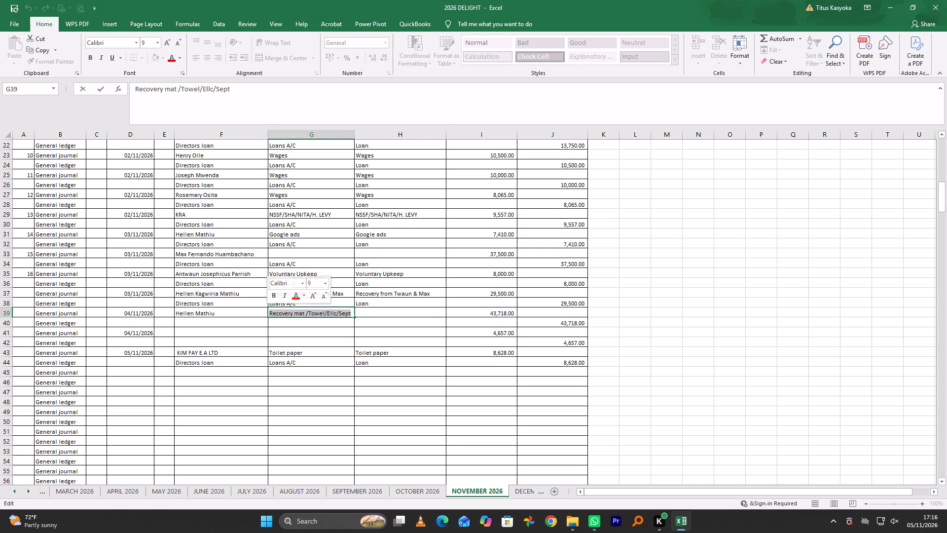
key(ctrl+c)
click(371, 311)
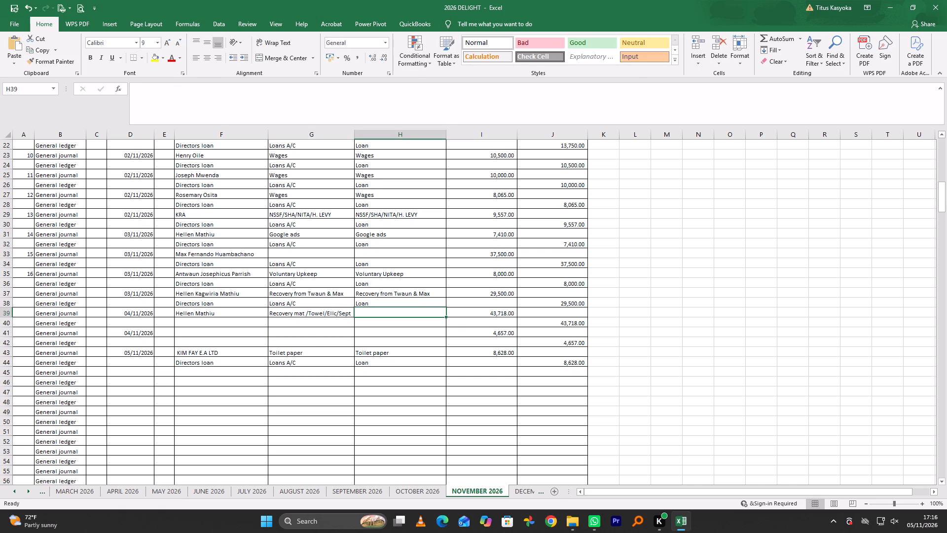
key(ctrl+v)
click(473, 396)
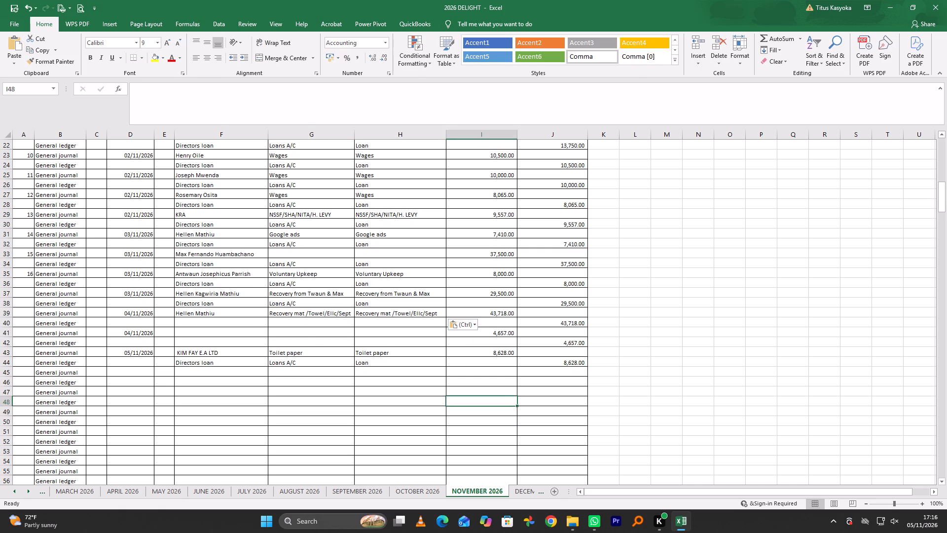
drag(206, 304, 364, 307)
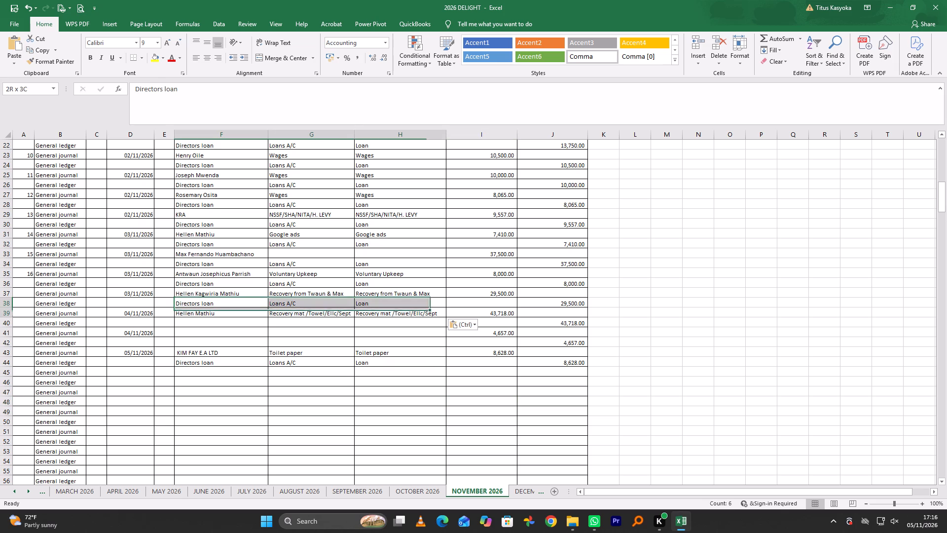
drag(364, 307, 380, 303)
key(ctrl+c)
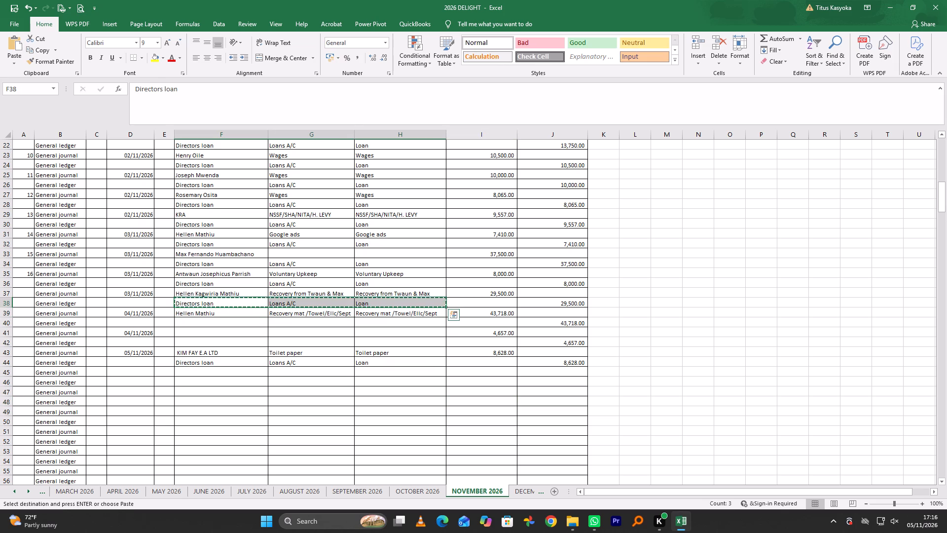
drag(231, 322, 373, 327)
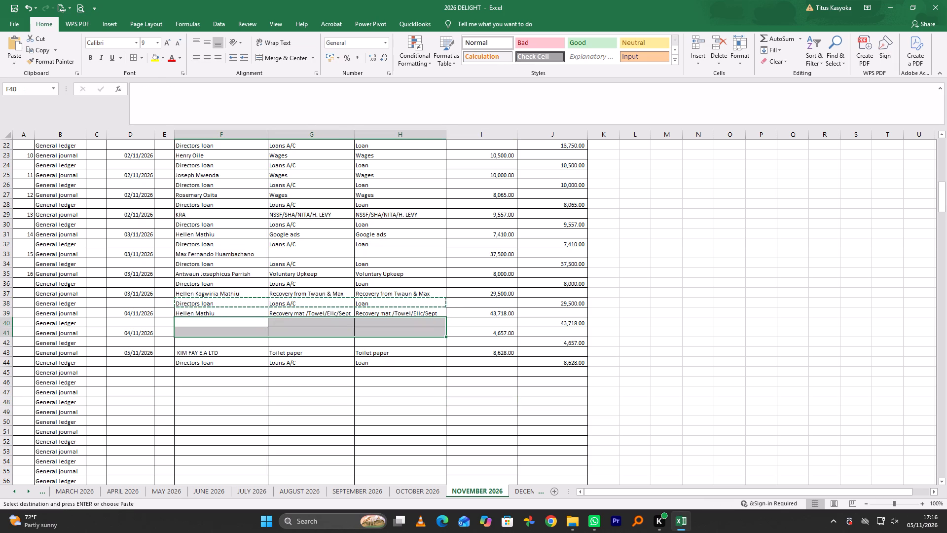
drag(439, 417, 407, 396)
Copy the Directors loan, Loans A/C and Loan entries from F38:H38 into F40:H40 on the General ledger row.
drag(213, 301, 387, 305)
key(ctrl+c)
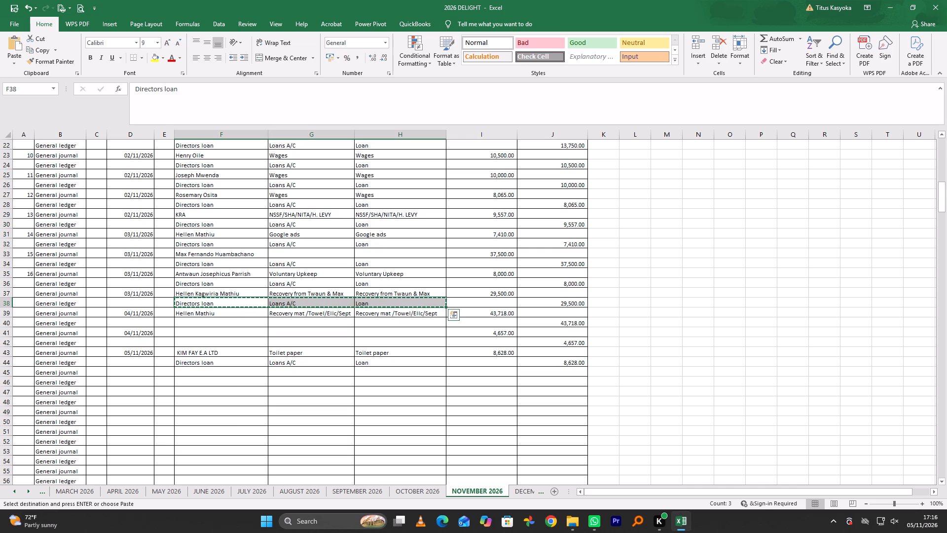
key(ctrl+c)
drag(196, 320, 380, 328)
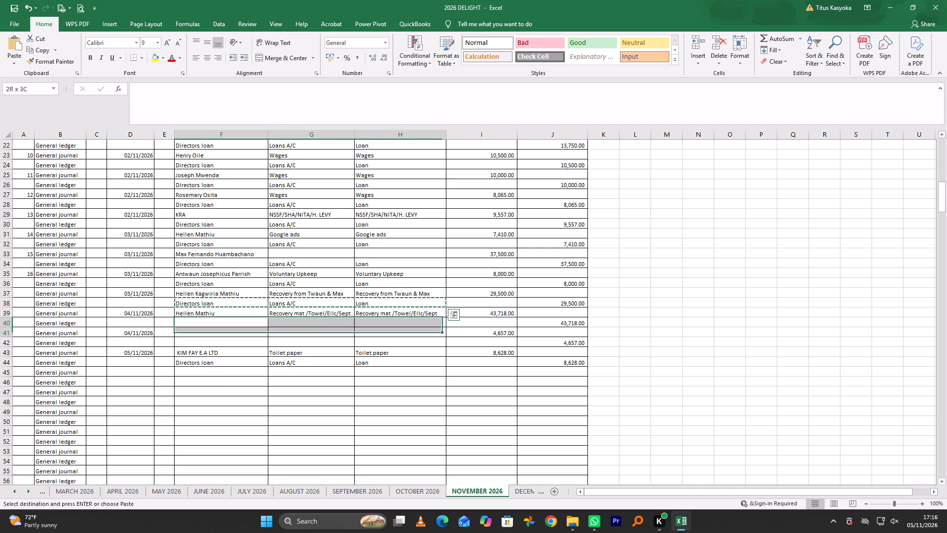
drag(380, 328, 384, 322)
key(ctrl+v)
click(370, 381)
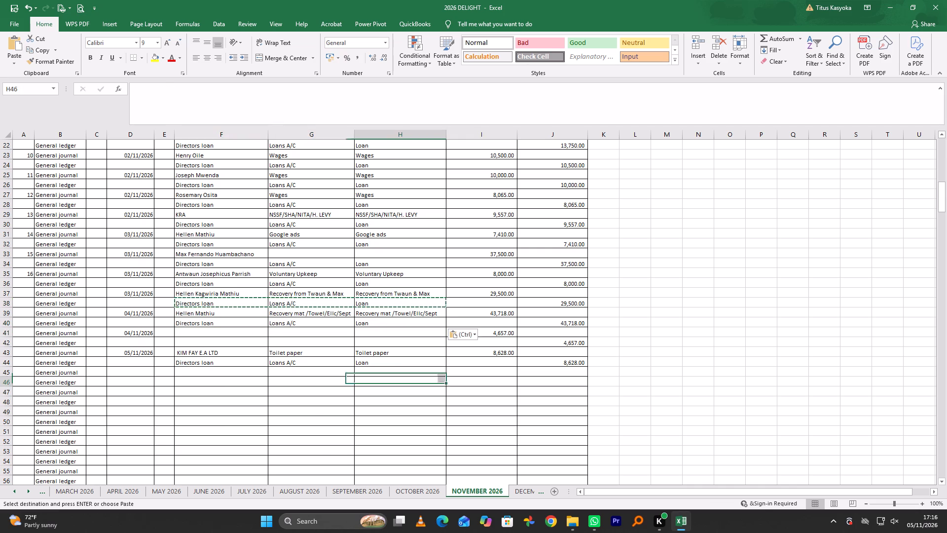
click(388, 385)
click(389, 382)
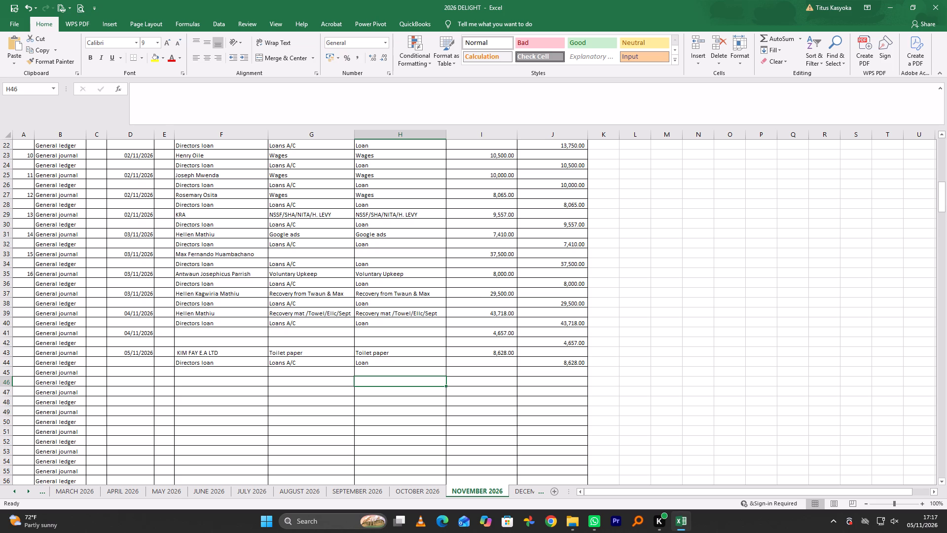
Copy the Directors loan, Loans A/C and Loan entries from F40:H40 into F42:H42 on the General ledger row.
drag(189, 322, 368, 324)
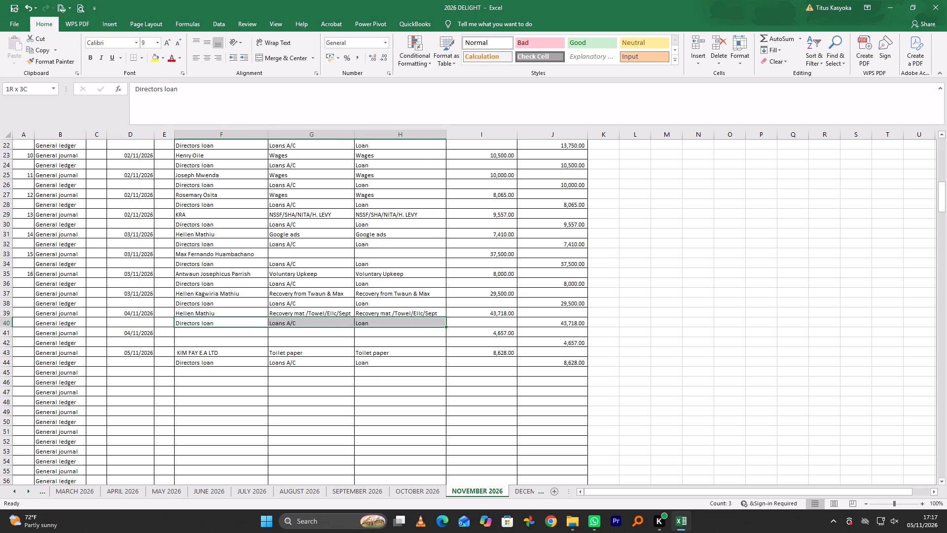
key(ctrl+c)
drag(193, 341, 343, 347)
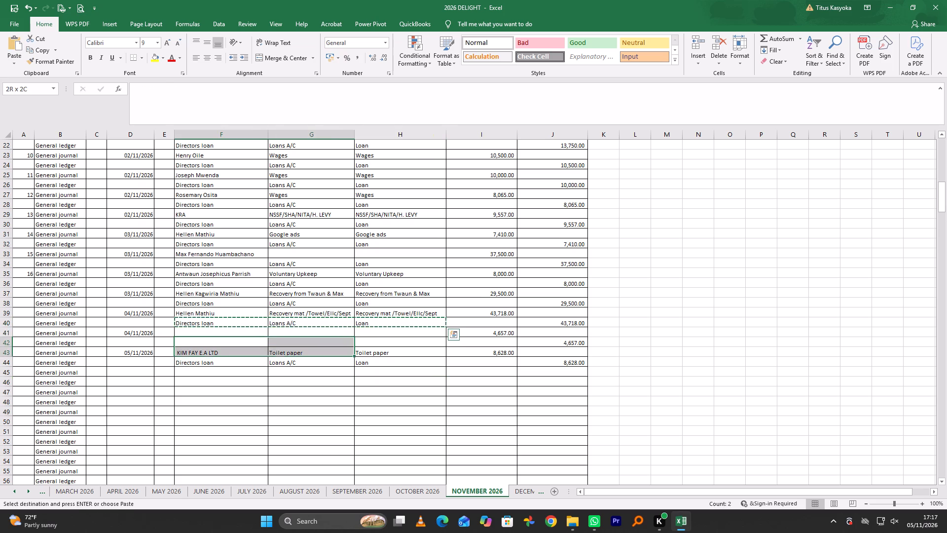
drag(343, 347, 395, 343)
key(ctrl+v)
click(401, 407)
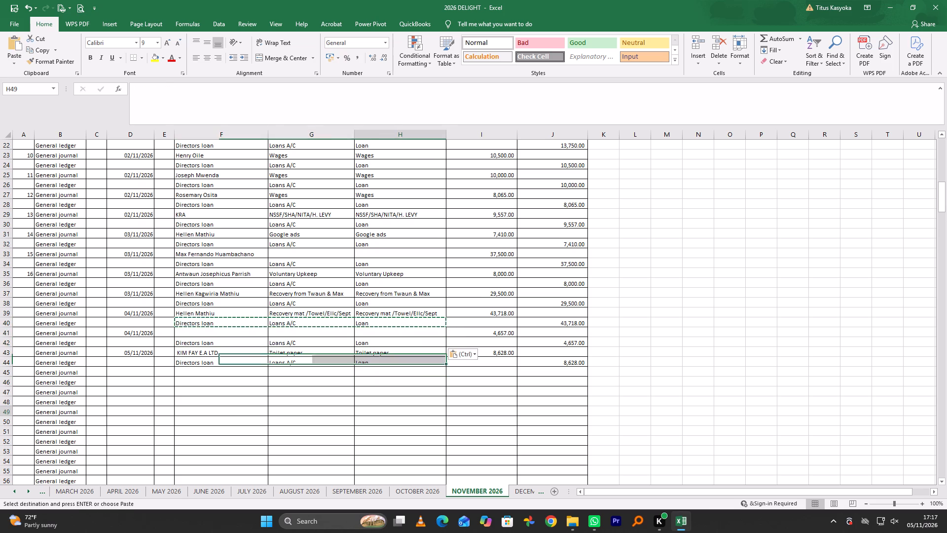
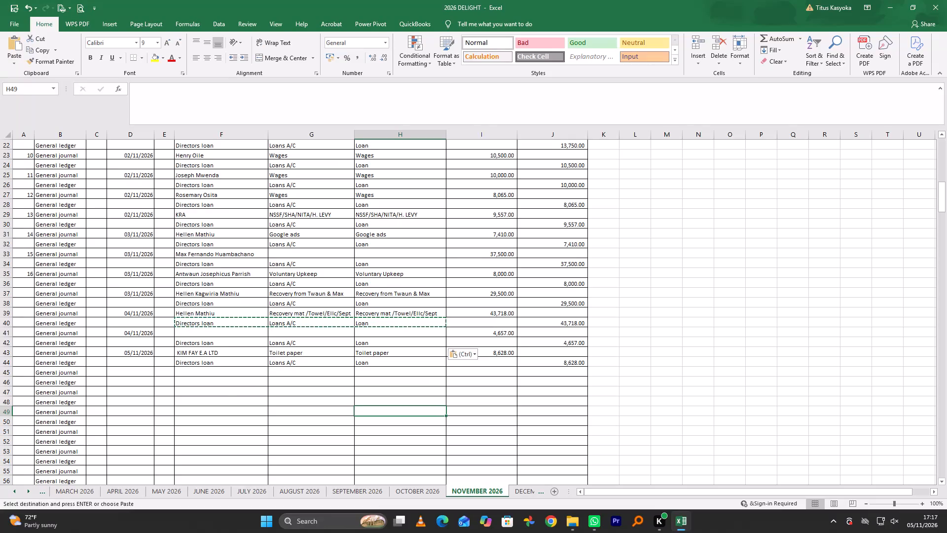
Clear the pending copy selection on F40:H40, leaving the ledger entries as they are.
double_click(387, 322)
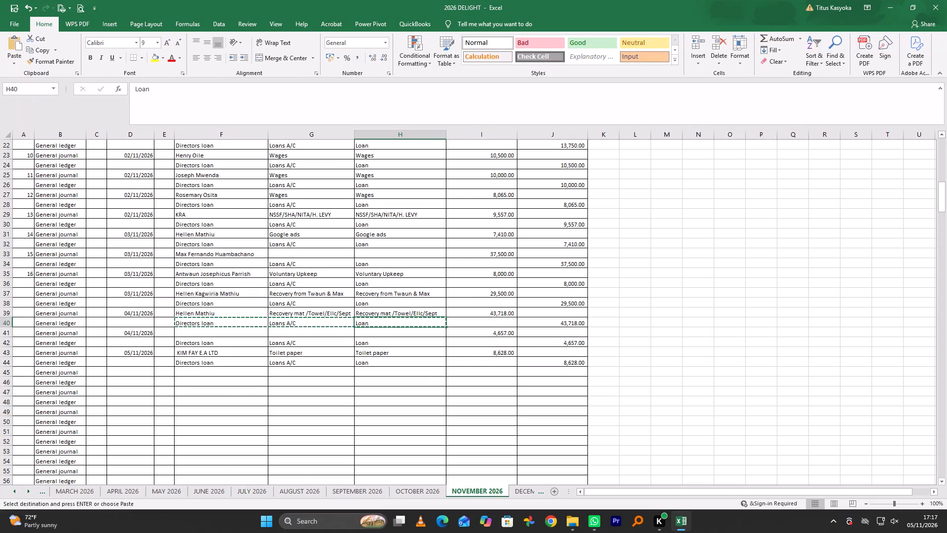
click(380, 386)
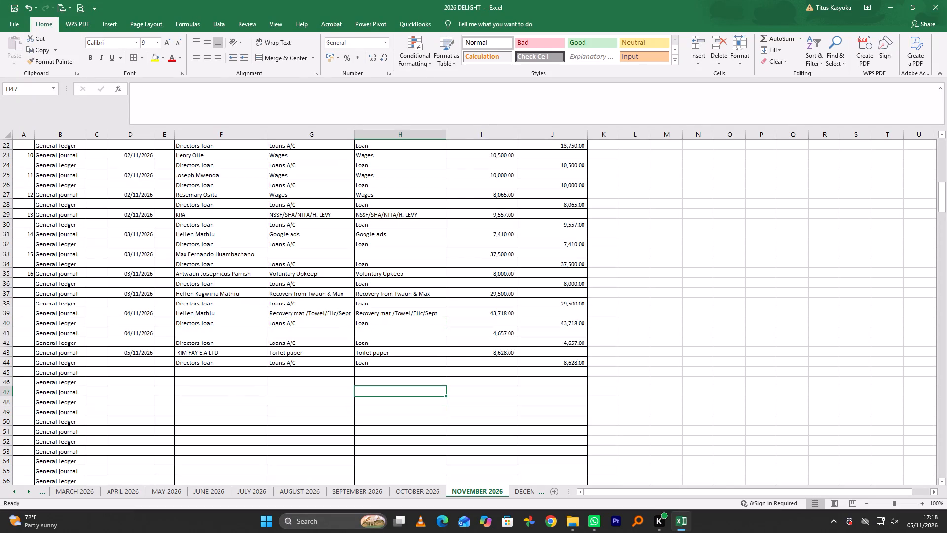
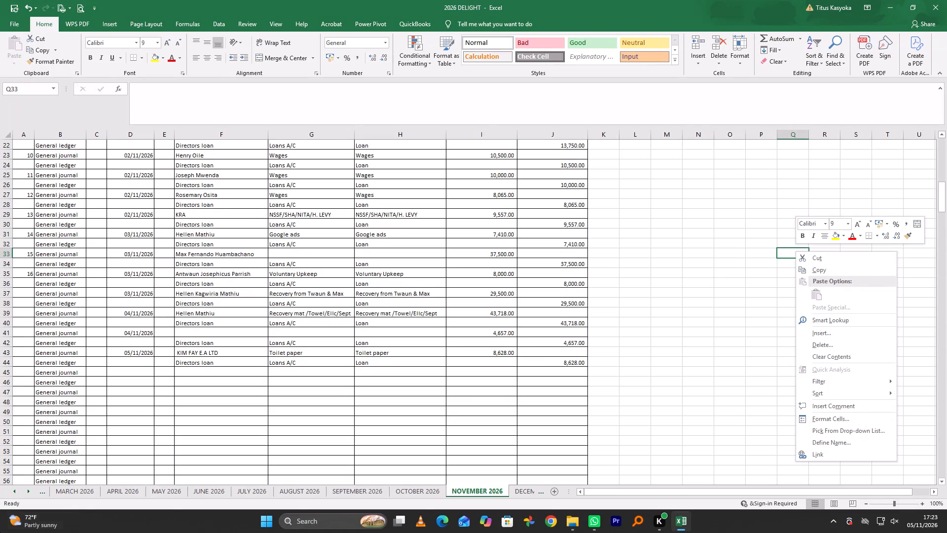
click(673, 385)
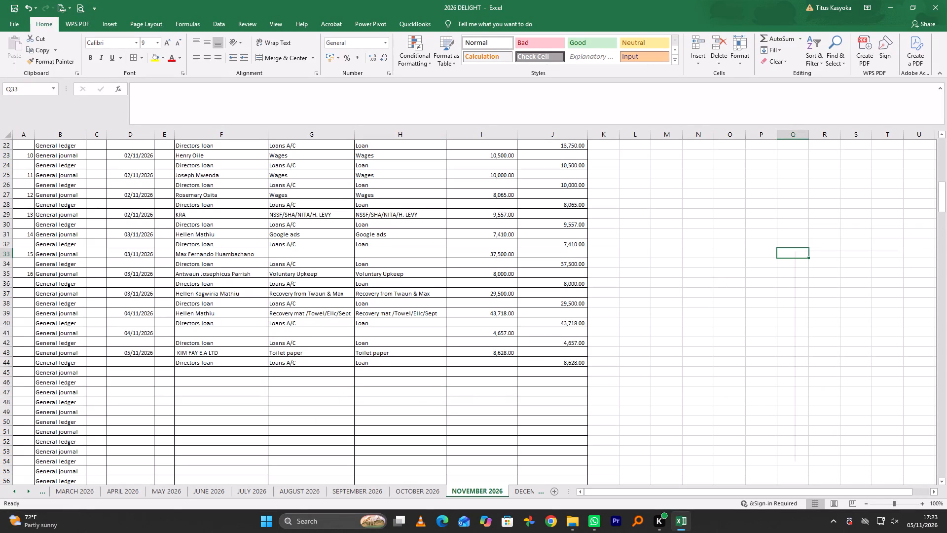
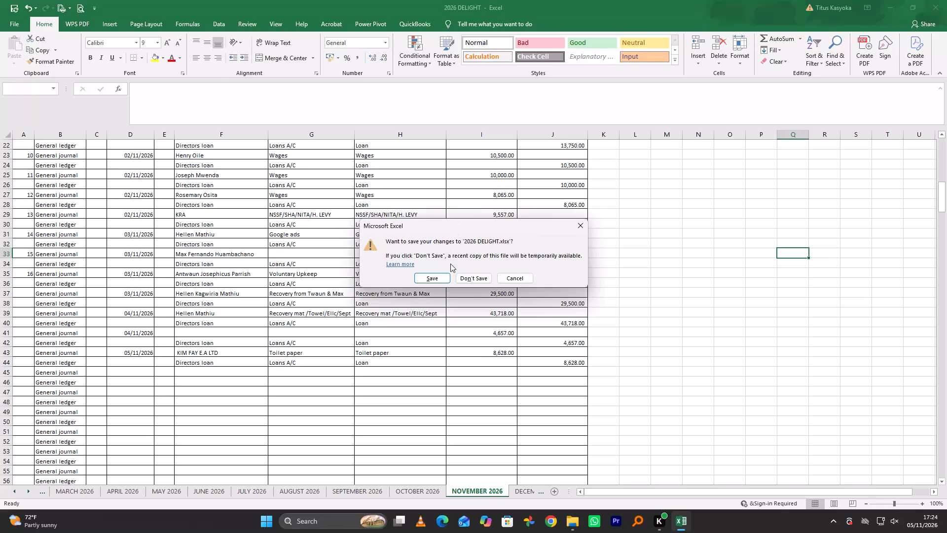
Save the changes to the 2026 DELIGHT.xlsx workbook as it closes.
click(437, 279)
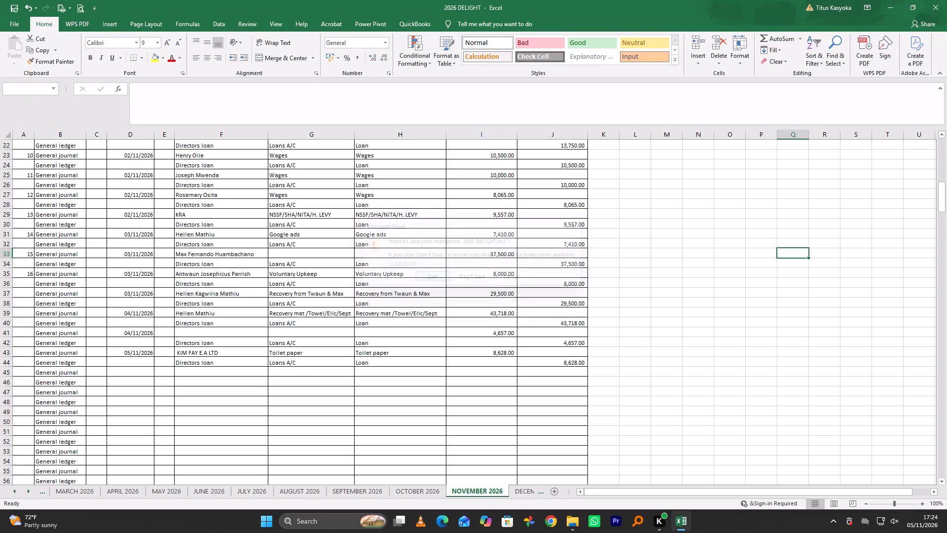
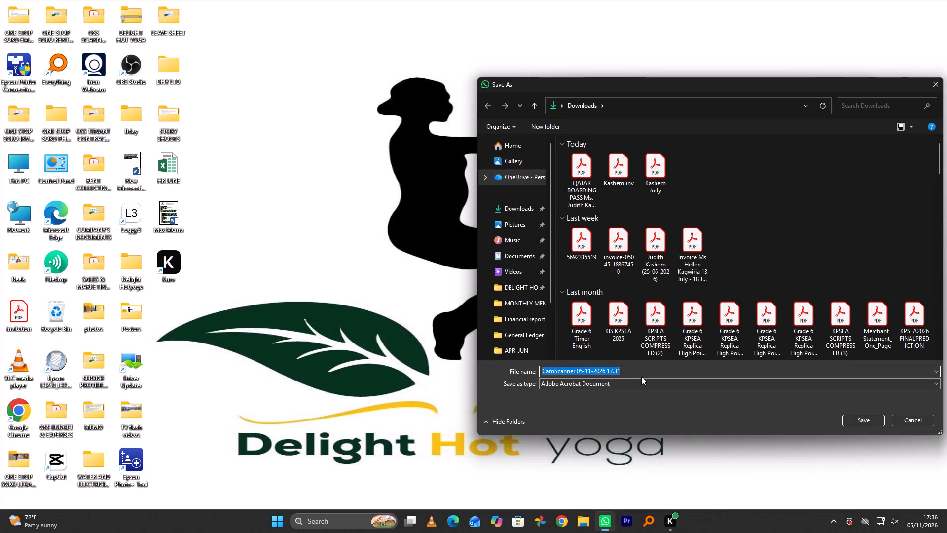
Name the scanned PDF CS and choose the Downloads folder as its save location.
text(CS)
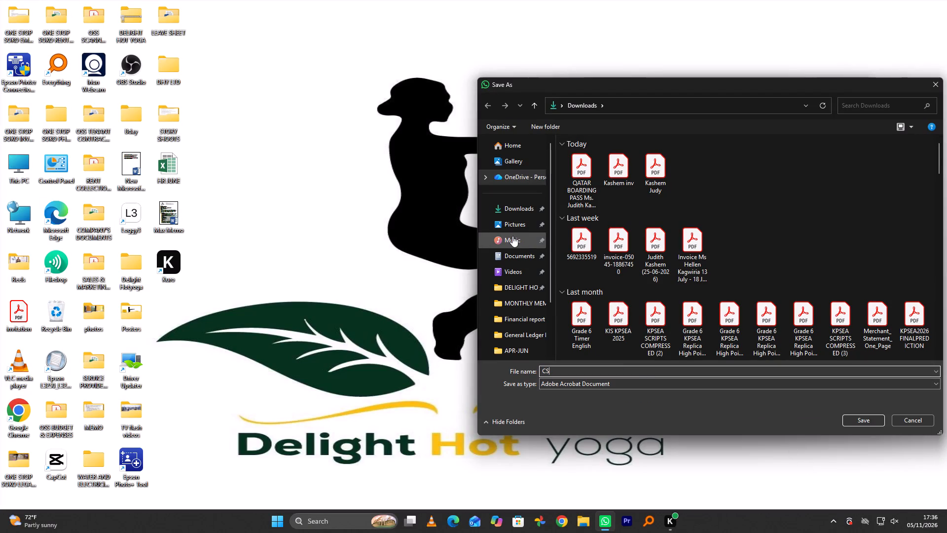
click(520, 211)
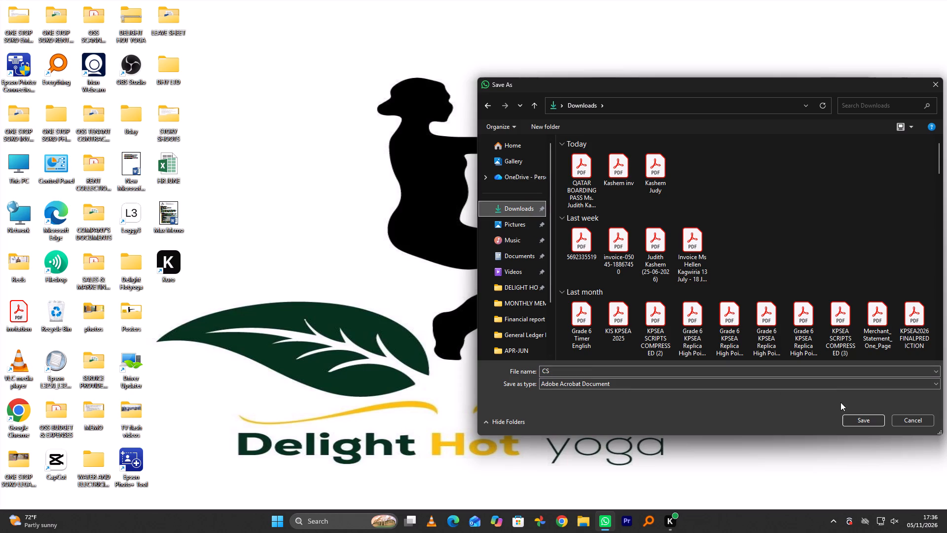
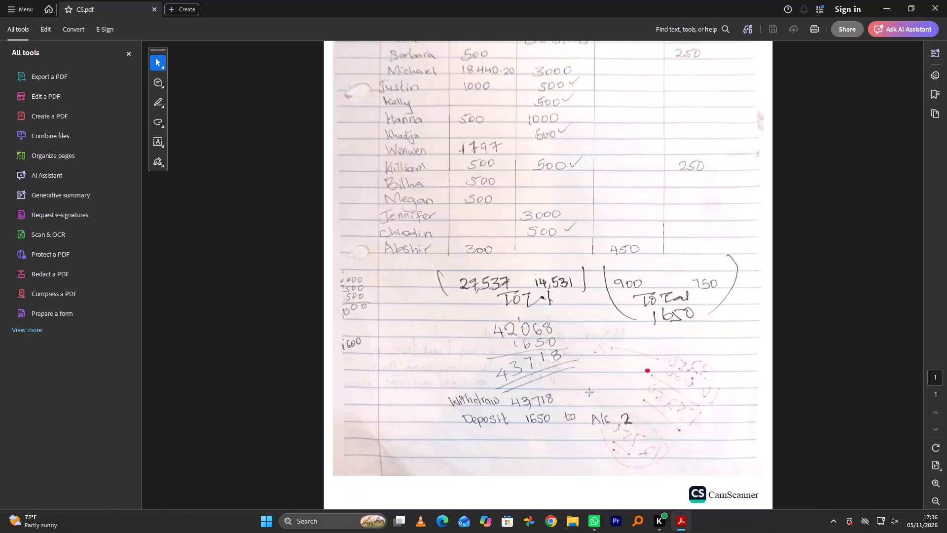
Print one copy of the scanned CS PDF on the EPSON L3250 Series printer, fitted to the page in portrait orientation.
scroll(590, 392, down, 1)
scroll(590, 392, up, 2)
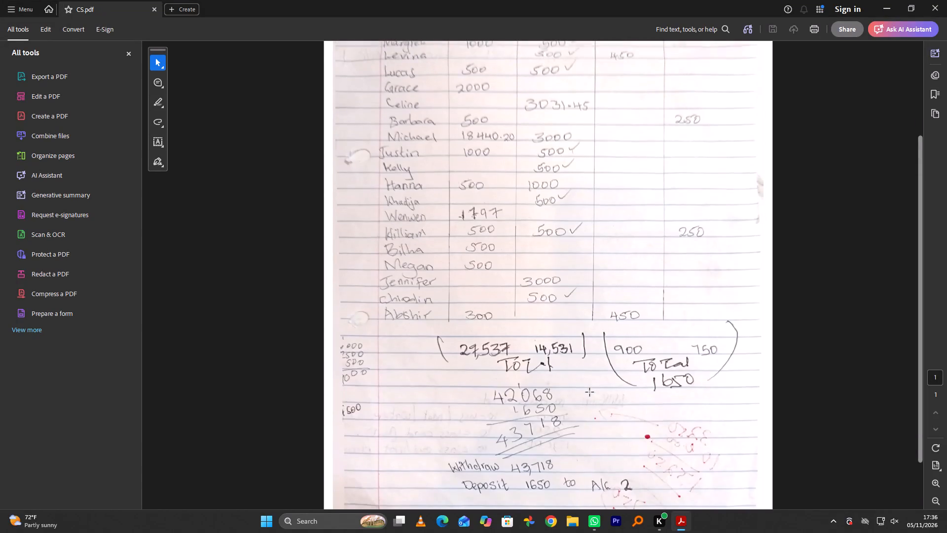
scroll(590, 392, up, 2)
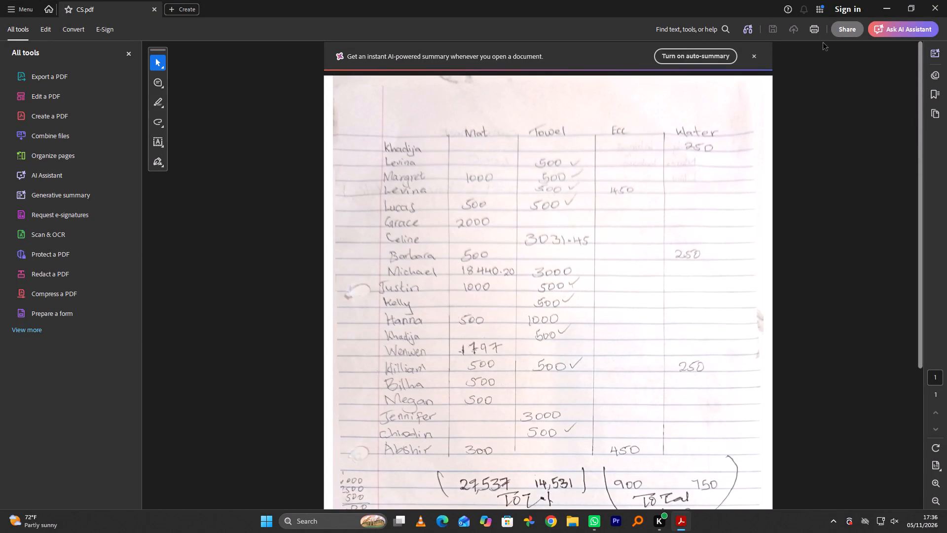
click(815, 33)
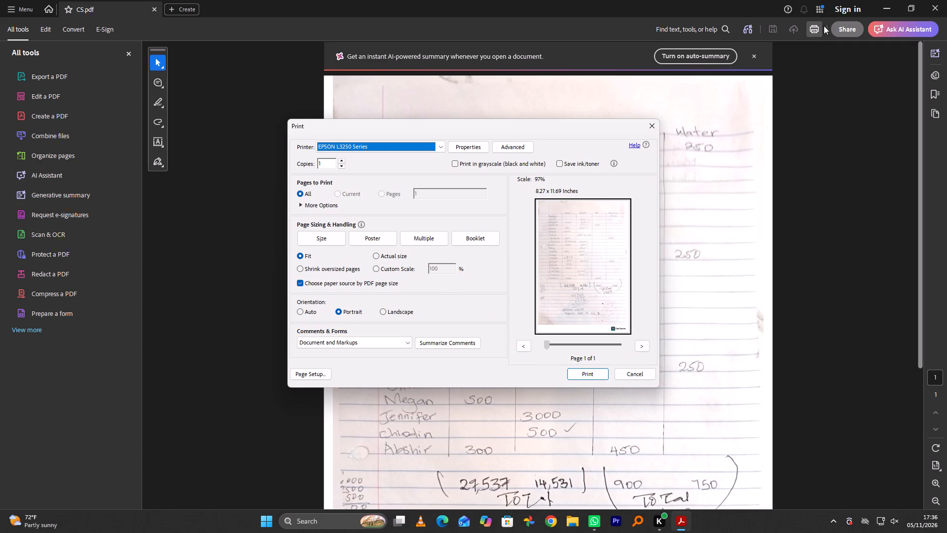
click(589, 375)
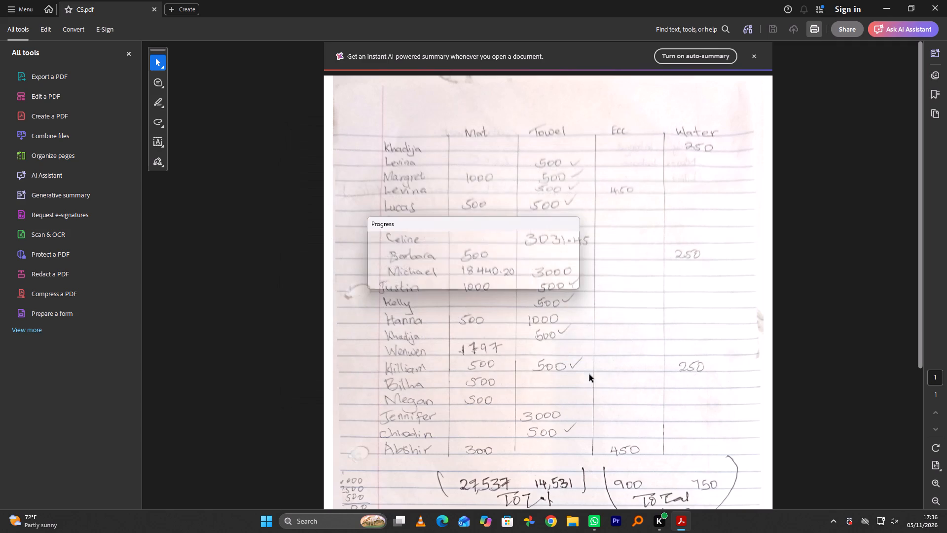
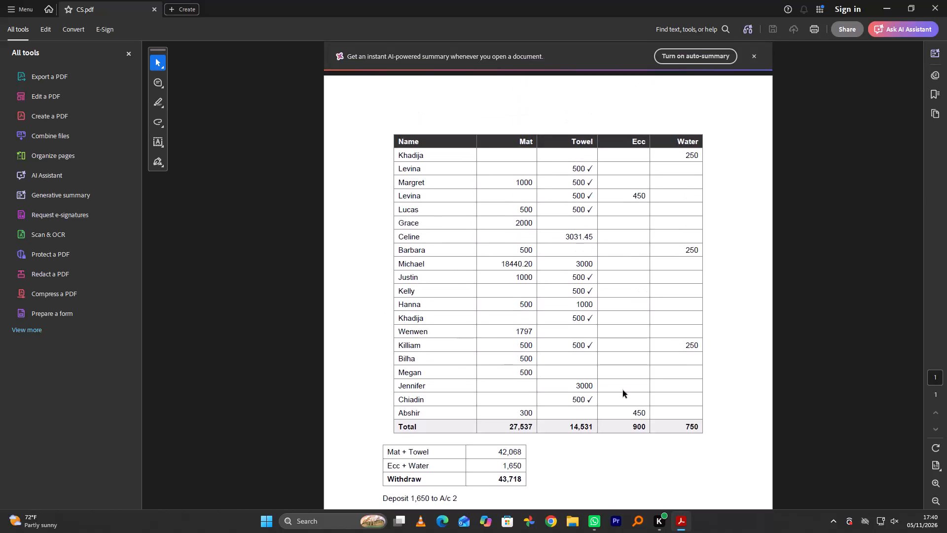
Open the print settings for the CS.pdf document again.
click(814, 30)
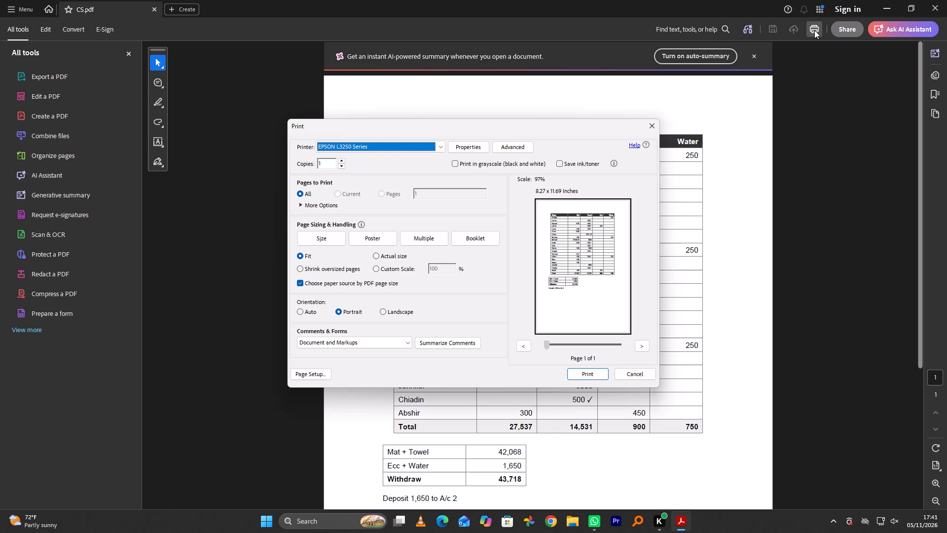
Send one copy of CS.pdf to the EPSON L3250 Series printer, fitted to the page in portrait orientation.
click(591, 373)
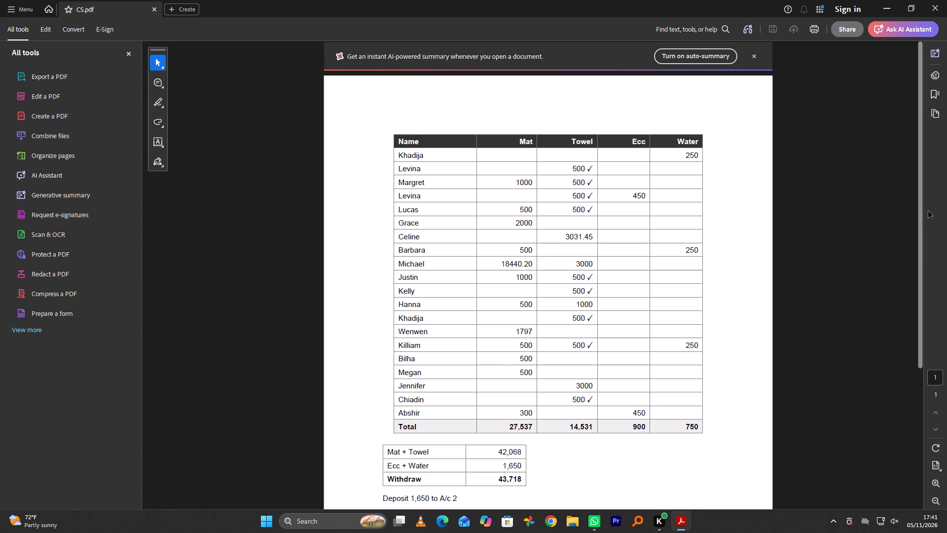
Print the CS PDF once more, keeping the print settings as they are.
click(815, 32)
click(582, 373)
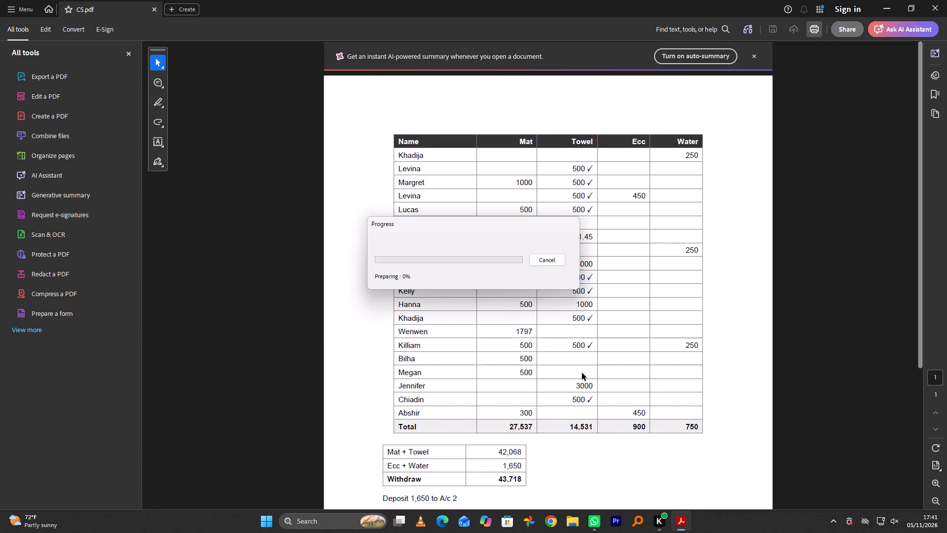